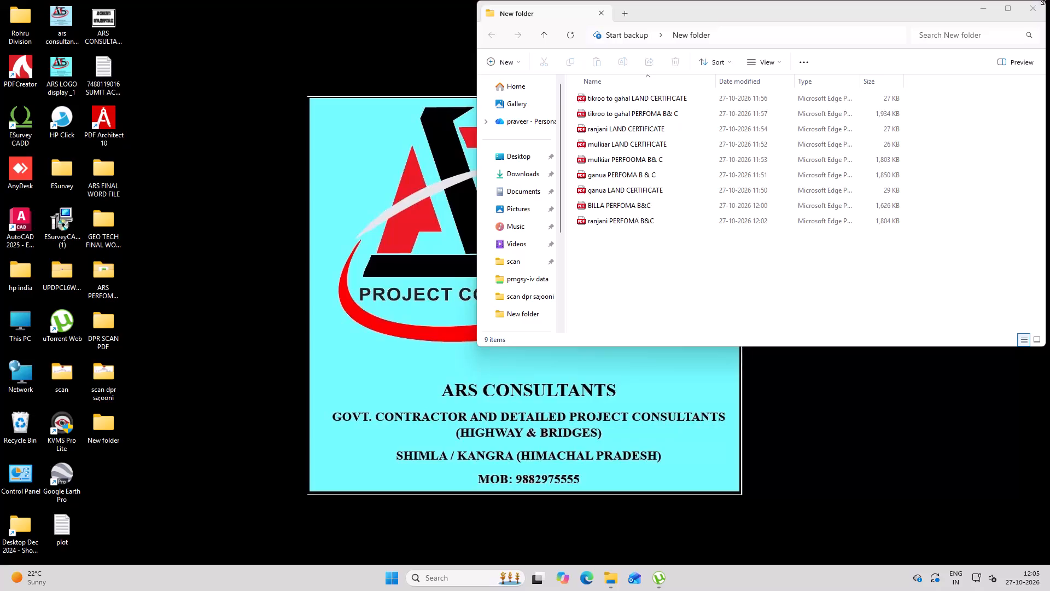
Open the April month 2026 conveyance workbook from the AKSHAY 2026 CON folder, reached through Desktop Dec 2024, PERSONAL and AKSHAY AL DATA, and maximize it.
click(1046, 9)
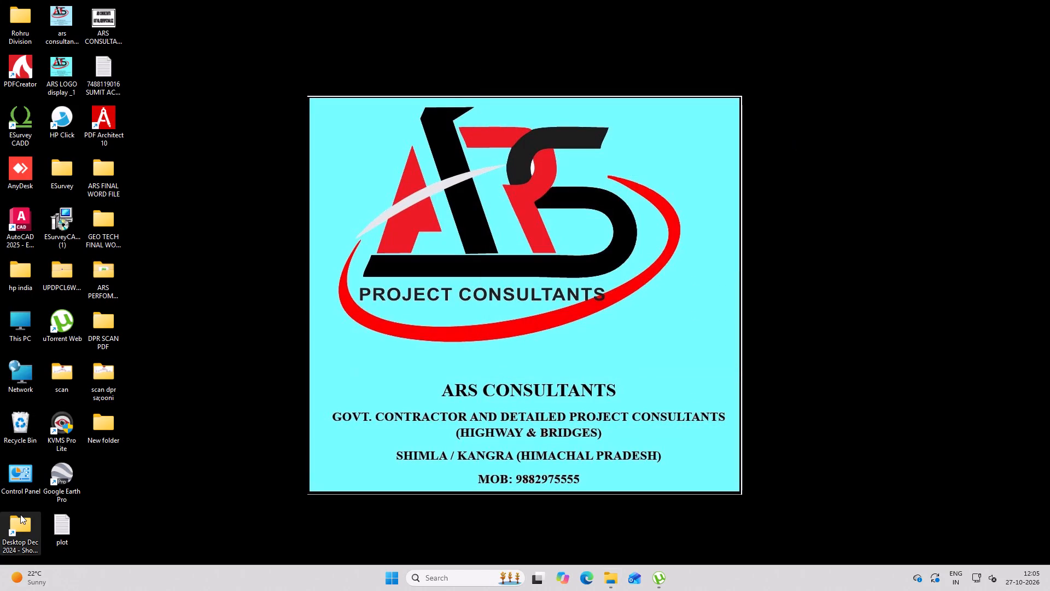
double_click(20, 514)
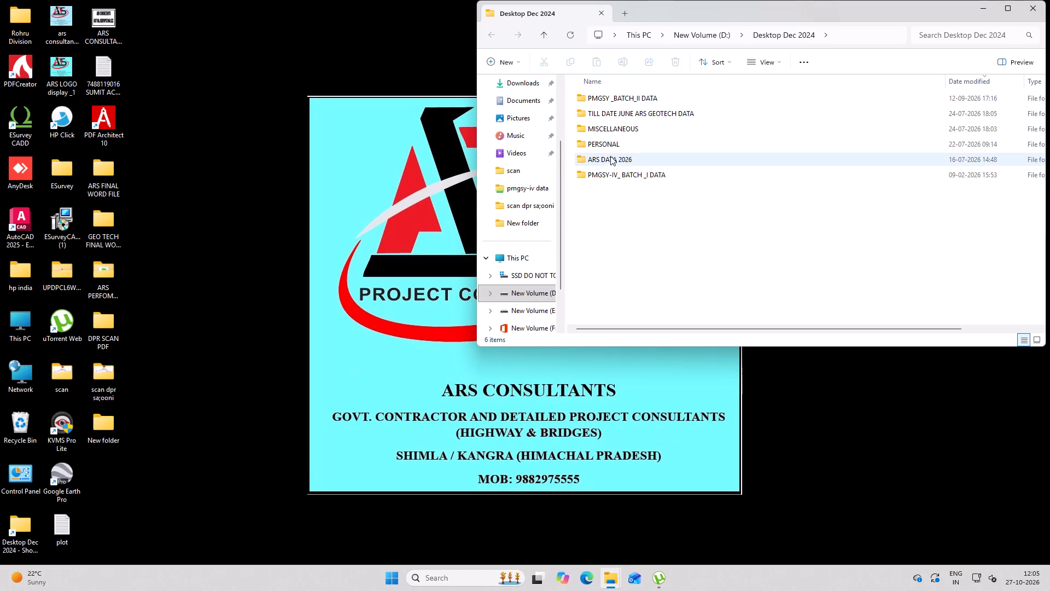
double_click(614, 146)
double_click(609, 103)
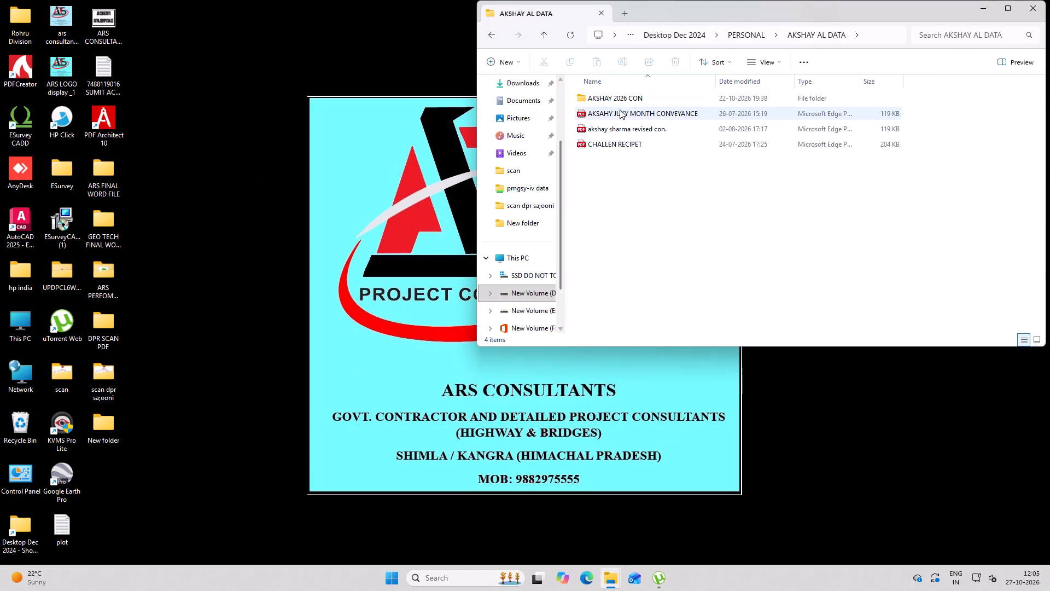
double_click(627, 99)
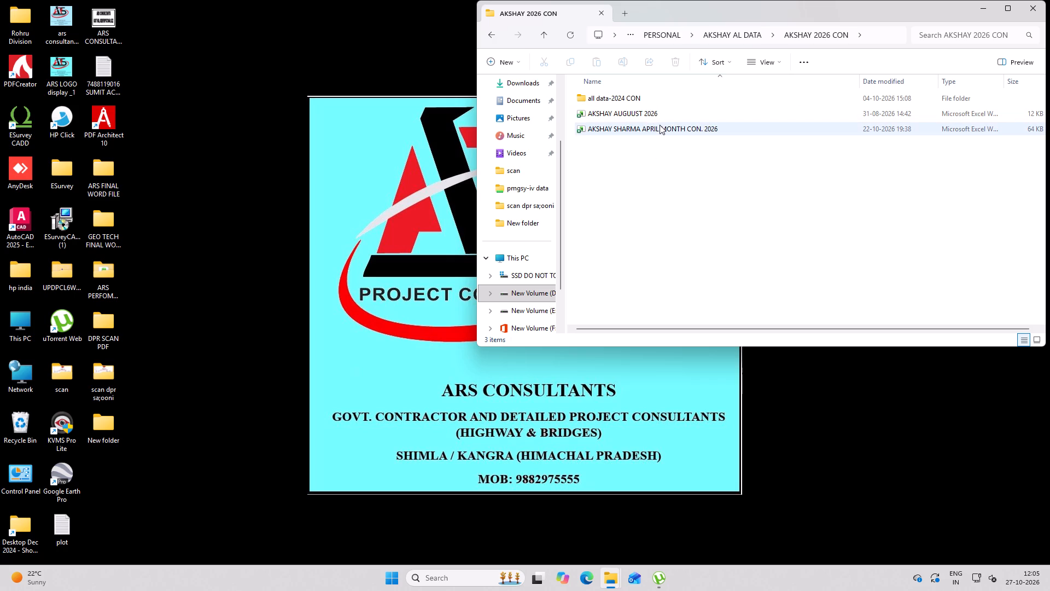
double_click(660, 125)
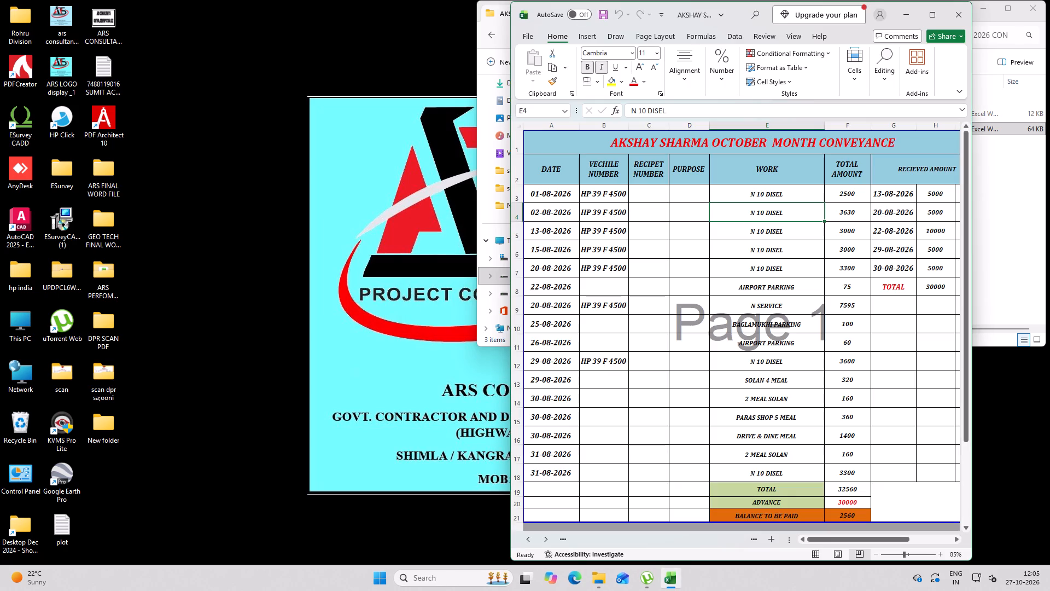
click(929, 14)
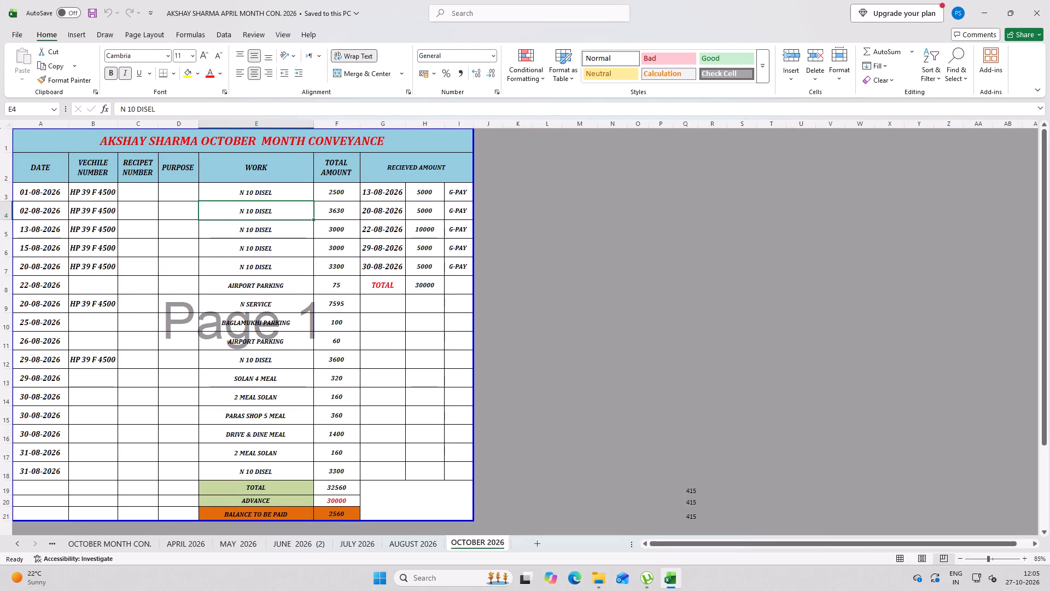
Clear the old expense entries from the DATE through TOTAL AMOUNT columns, rows 3 to 18, on the OCTOBER 2026 sheet.
drag(42, 194, 328, 483)
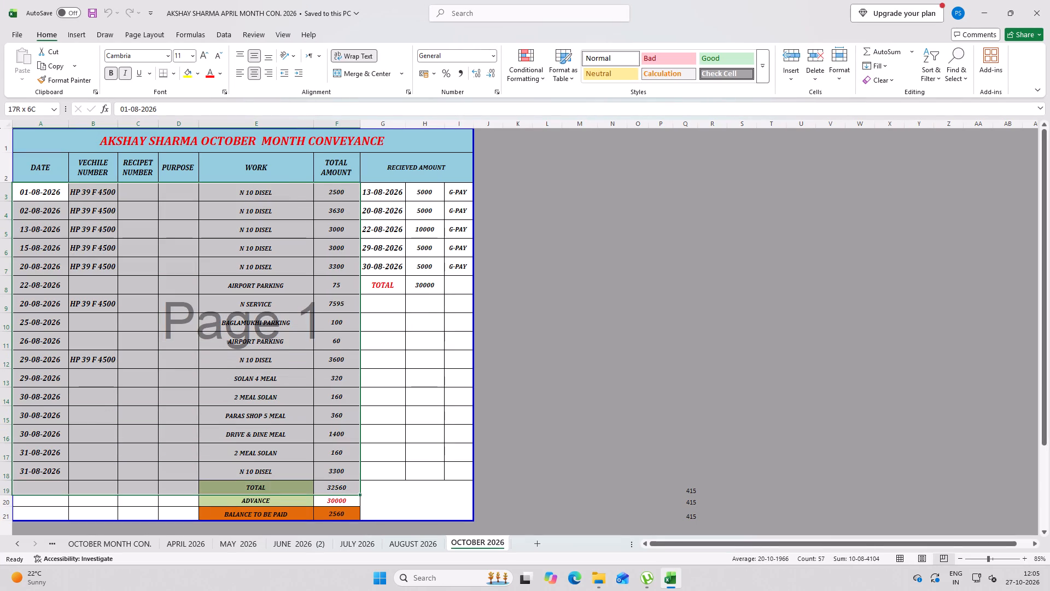
drag(328, 483, 323, 465)
key(Delete)
key(Delete)
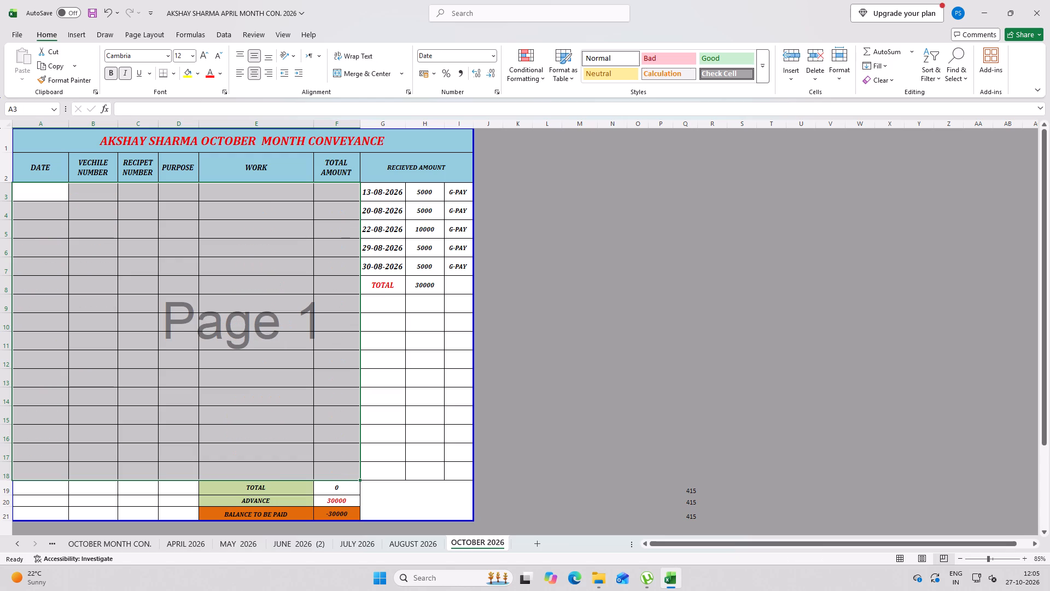
click(226, 414)
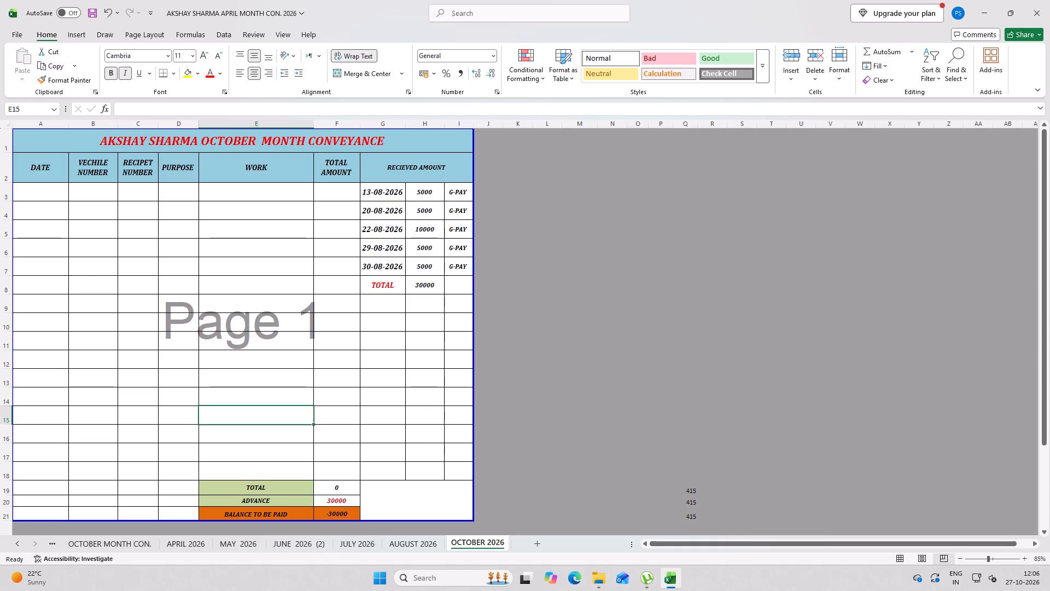
Enter BOLERO N10 DISEL as the work in row 3 with a total amount of 3200.
click(78, 193)
click(209, 191)
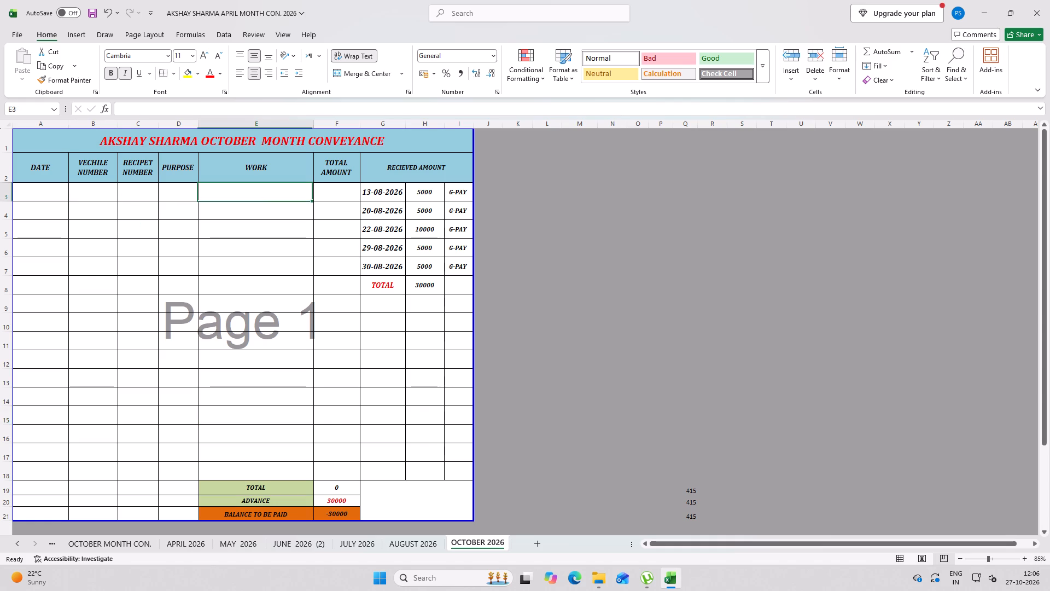
text(BOL)
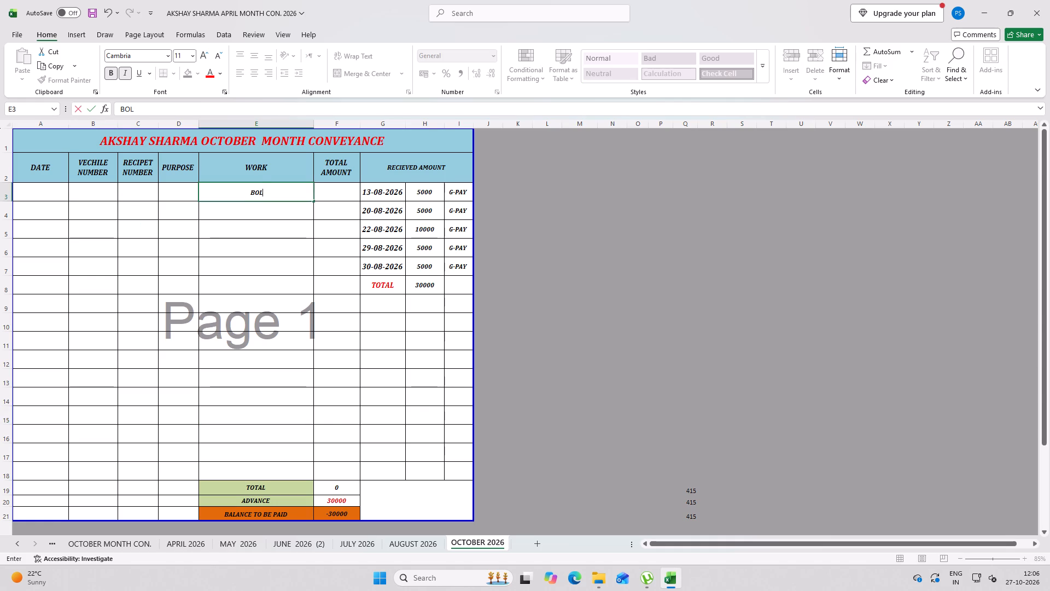
text(ERO N10 DISEL)
key(Right)
text(3200)
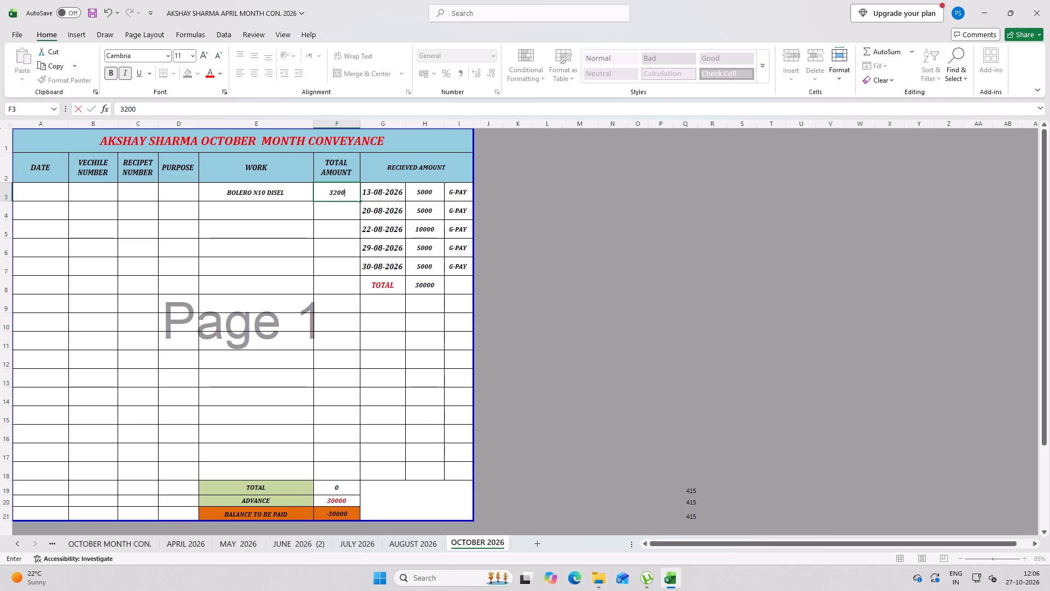
Enter IGNIS PERTOL FOR PALAMPUR SC SIR as the work in row 4 with a total amount of 1000.
click(248, 206)
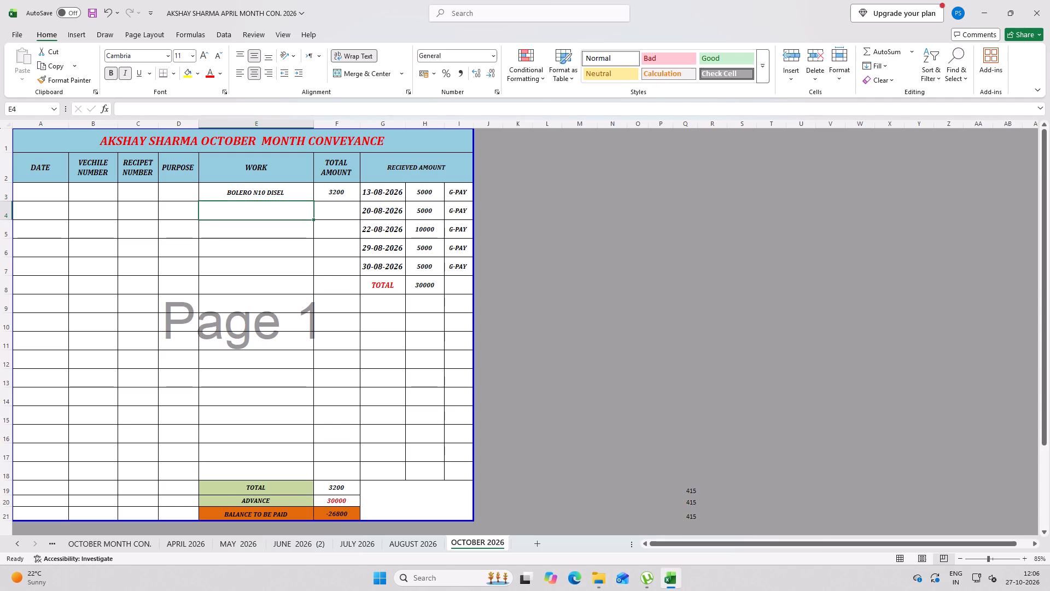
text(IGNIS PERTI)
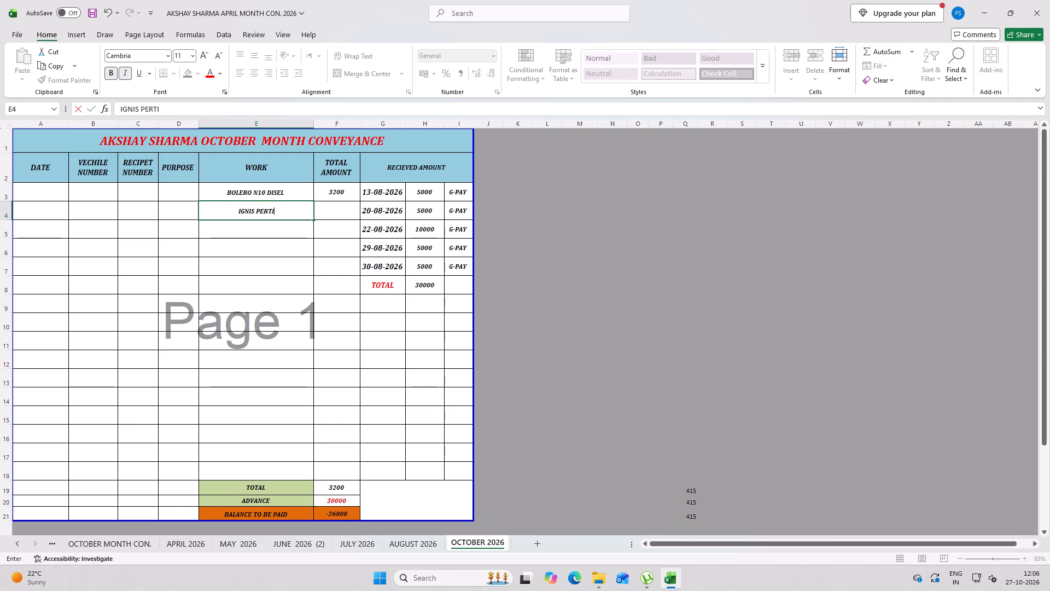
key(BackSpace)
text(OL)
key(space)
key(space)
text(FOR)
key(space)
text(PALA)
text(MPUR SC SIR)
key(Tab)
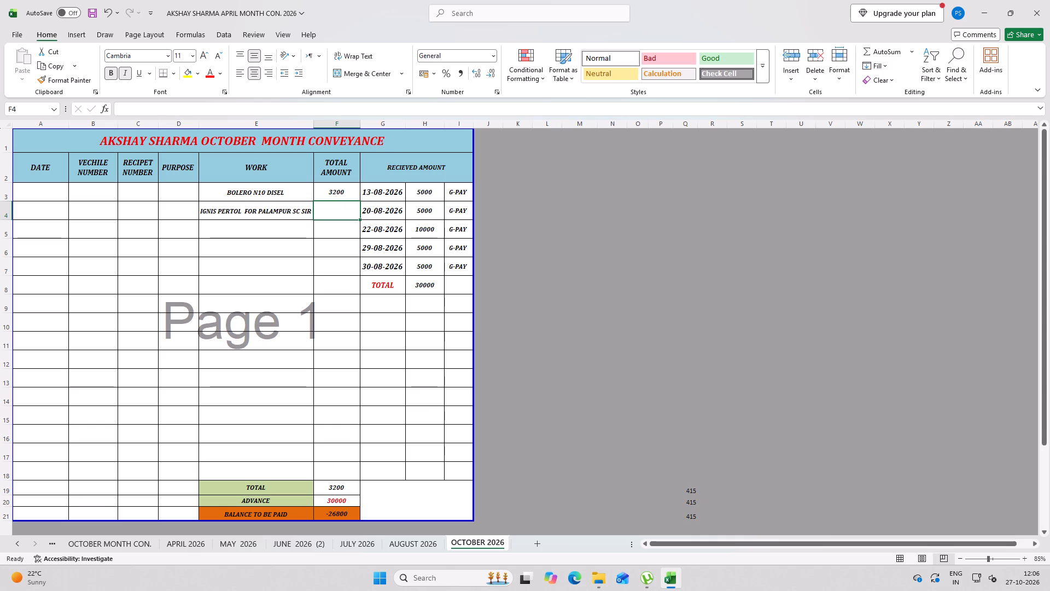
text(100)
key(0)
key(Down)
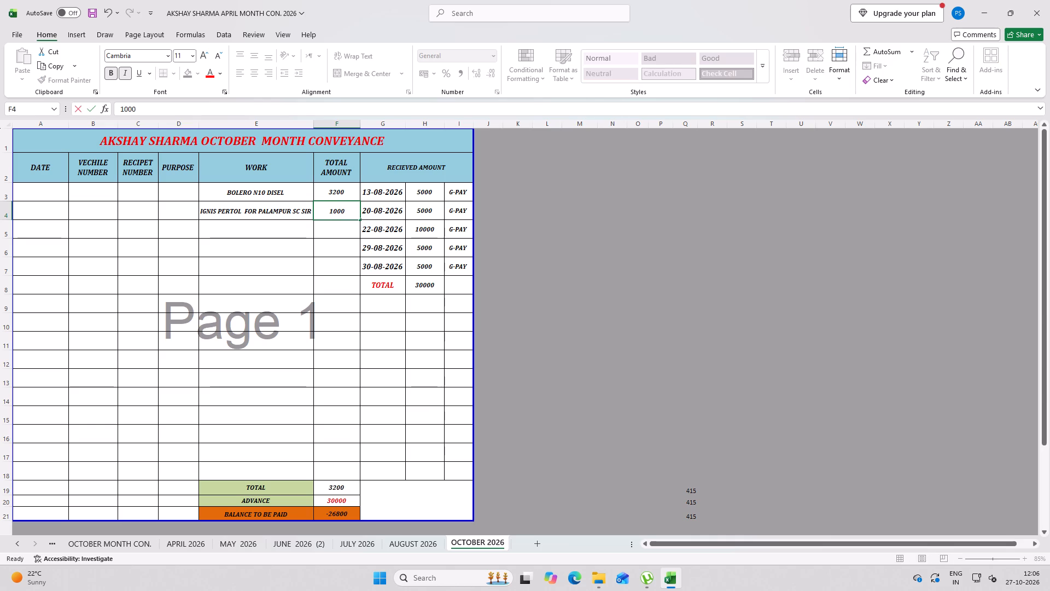
Enter IGNIS PERTROL HAMIRPUR as the work in row 5 with a total amount of 2000.
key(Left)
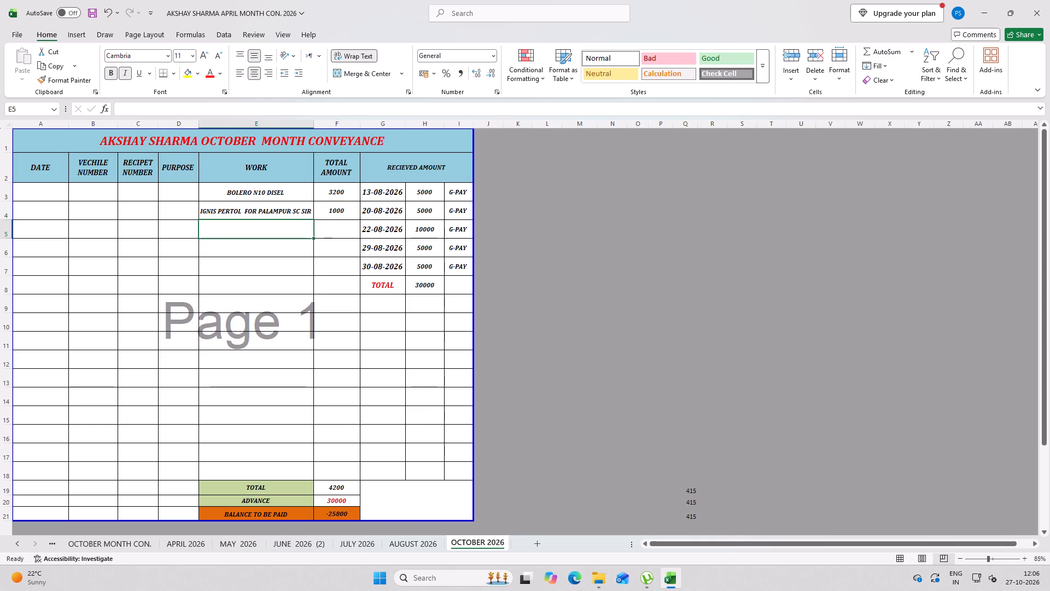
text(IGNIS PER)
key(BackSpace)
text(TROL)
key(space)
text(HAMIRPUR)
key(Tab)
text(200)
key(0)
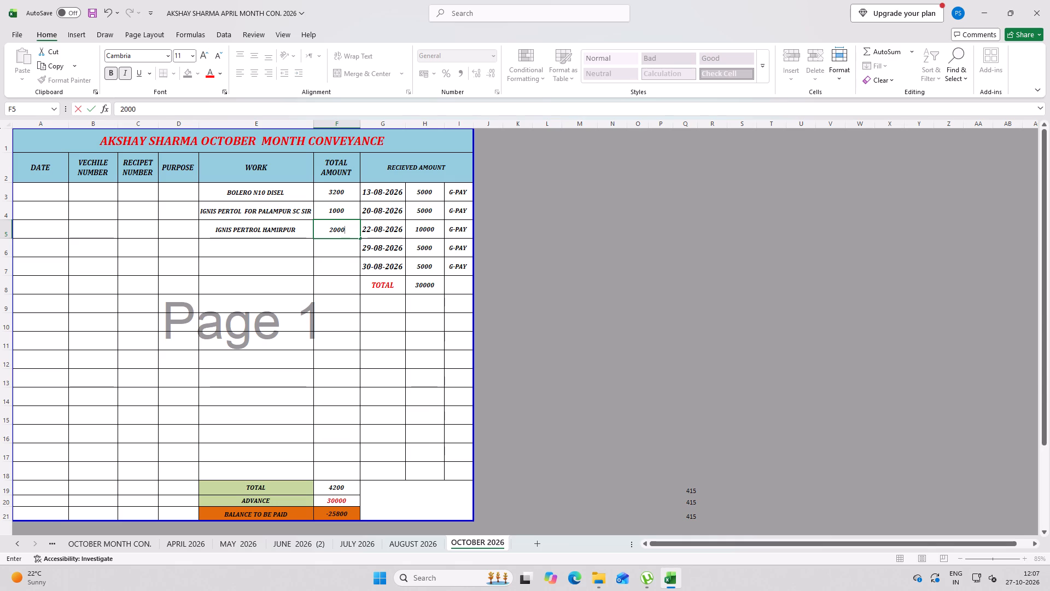
Fill in the purposes: STA DPR for the Hamirpur entry and SC SIR SIGN for the Palampur entry.
double_click(304, 229)
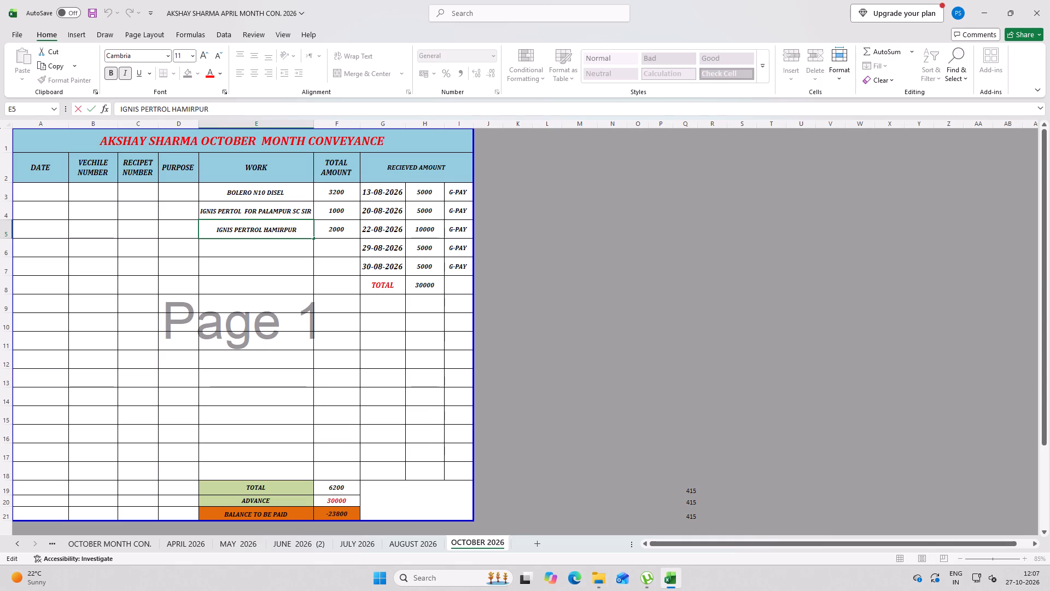
click(178, 230)
text(STA DPR)
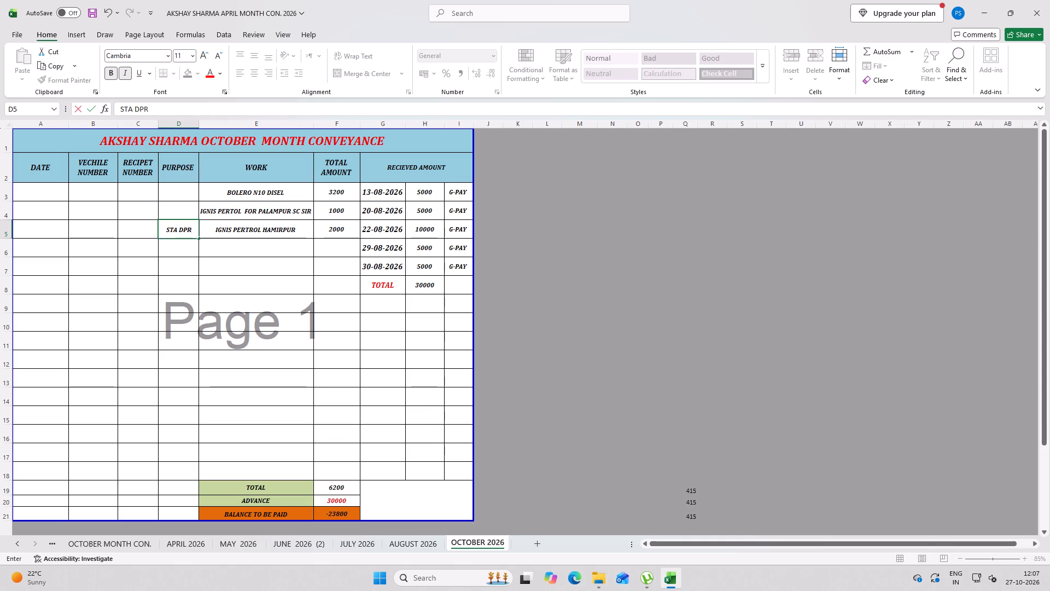
click(180, 215)
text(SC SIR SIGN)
click(197, 270)
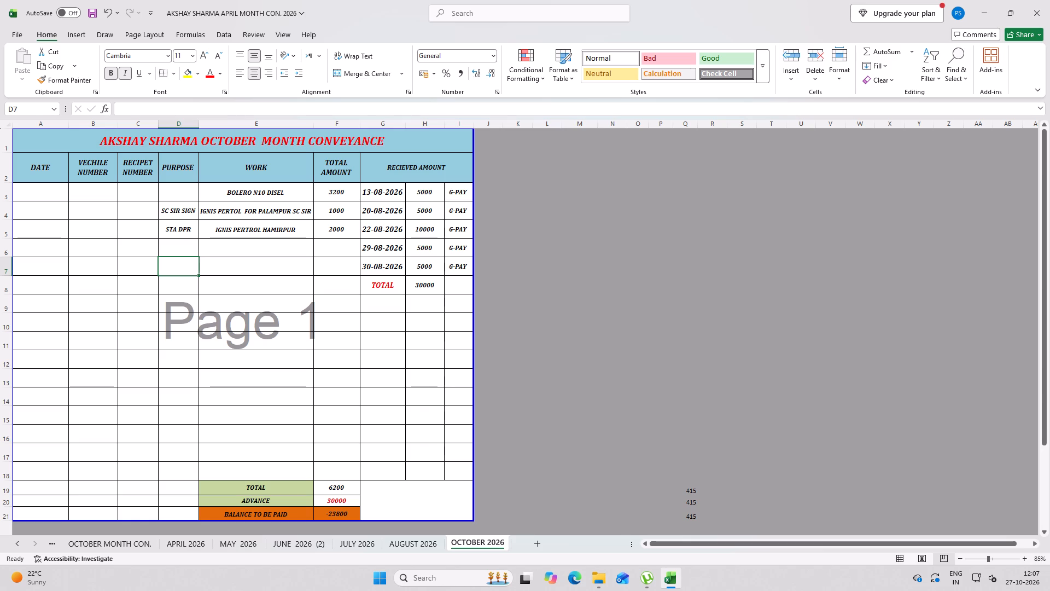
Enter TOLL TAX as the work in row 6 with a total amount of 90.
click(211, 244)
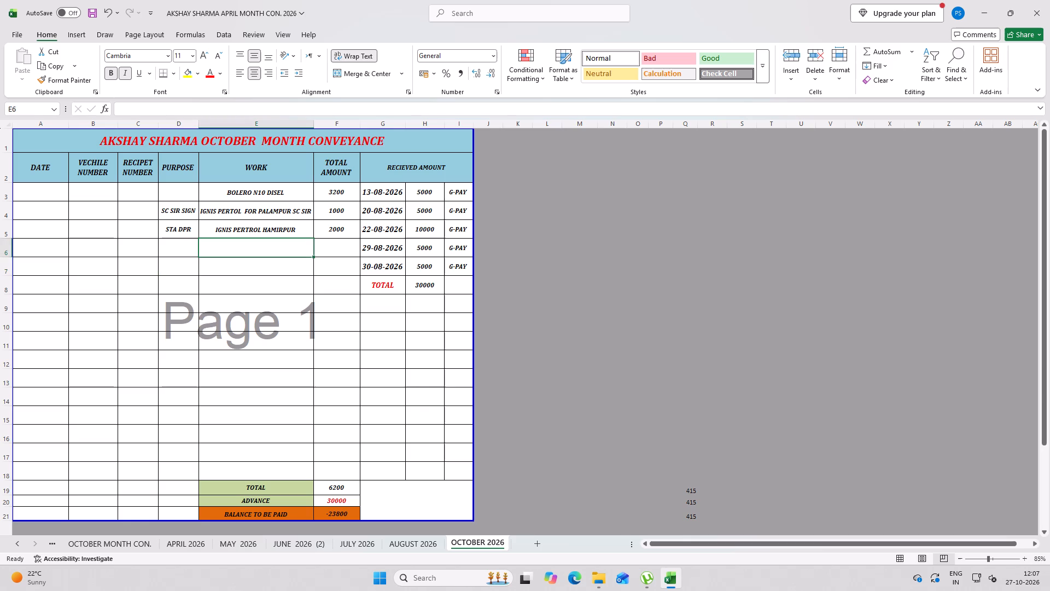
text(TOLL TAX)
key(space)
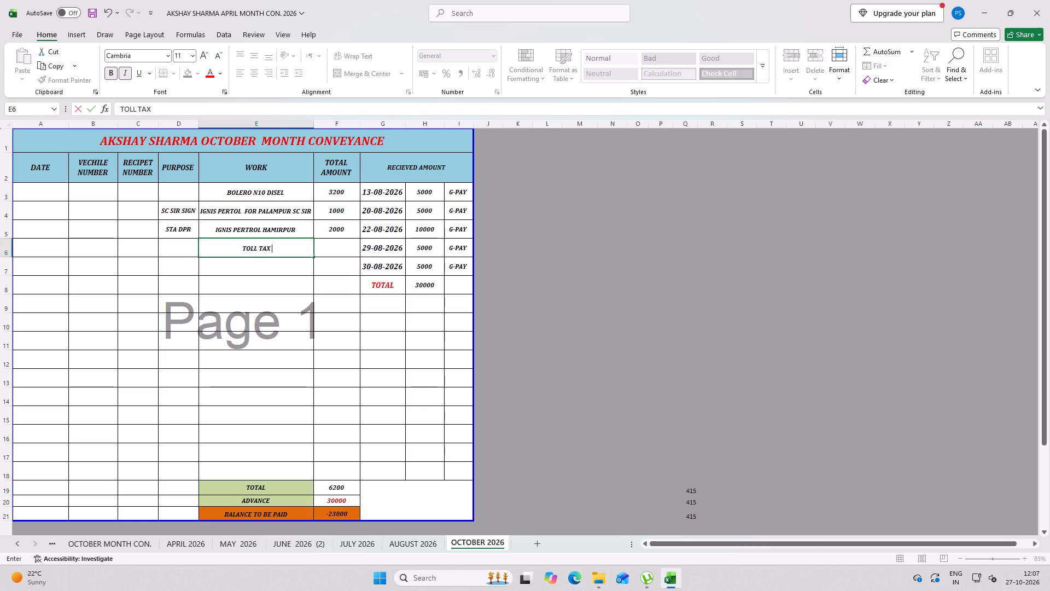
click(334, 247)
text(90)
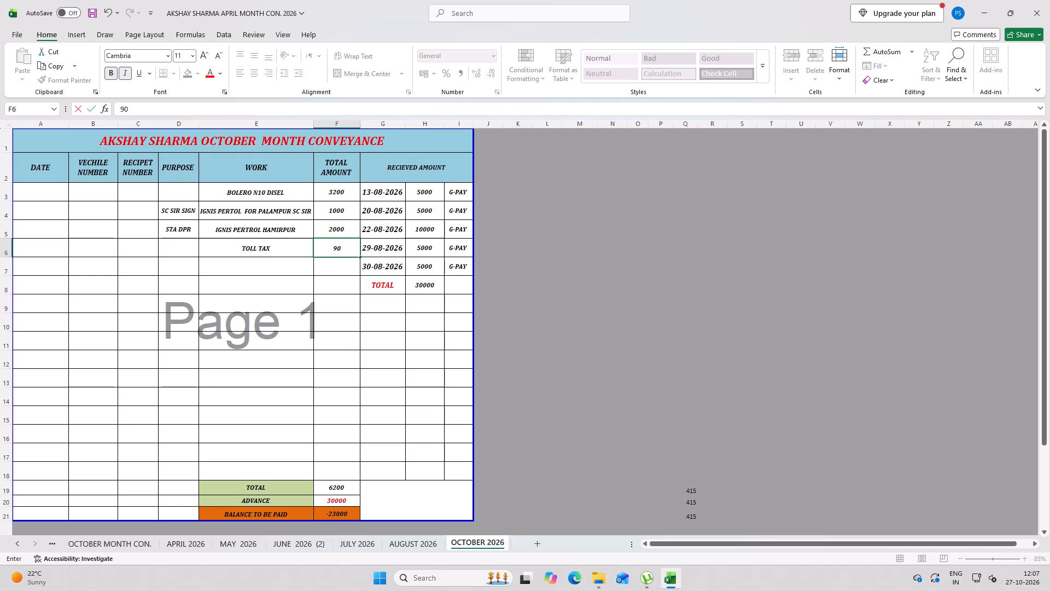
Enter STA SITE VIST as the purpose in row 7 and widen the PURPOSE column to fit the text.
click(250, 266)
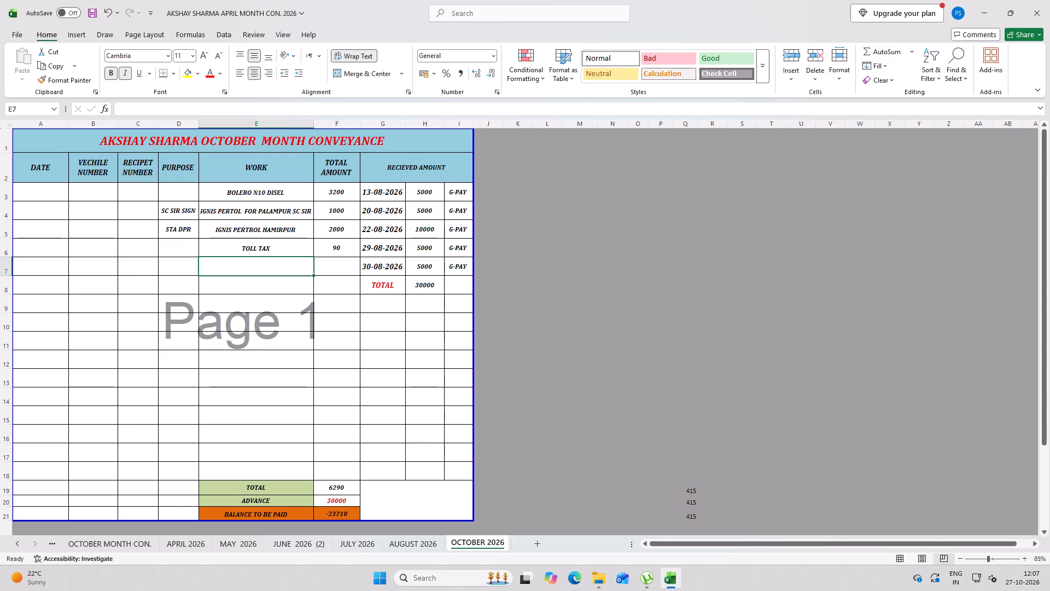
click(191, 268)
click(238, 267)
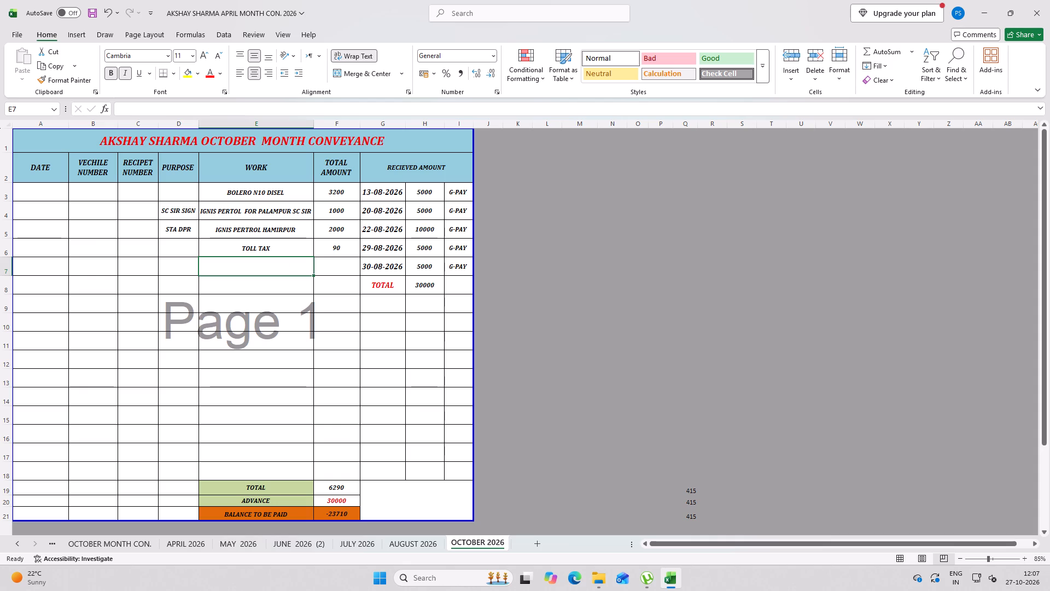
click(179, 259)
text(STA S)
text(ITE VIST)
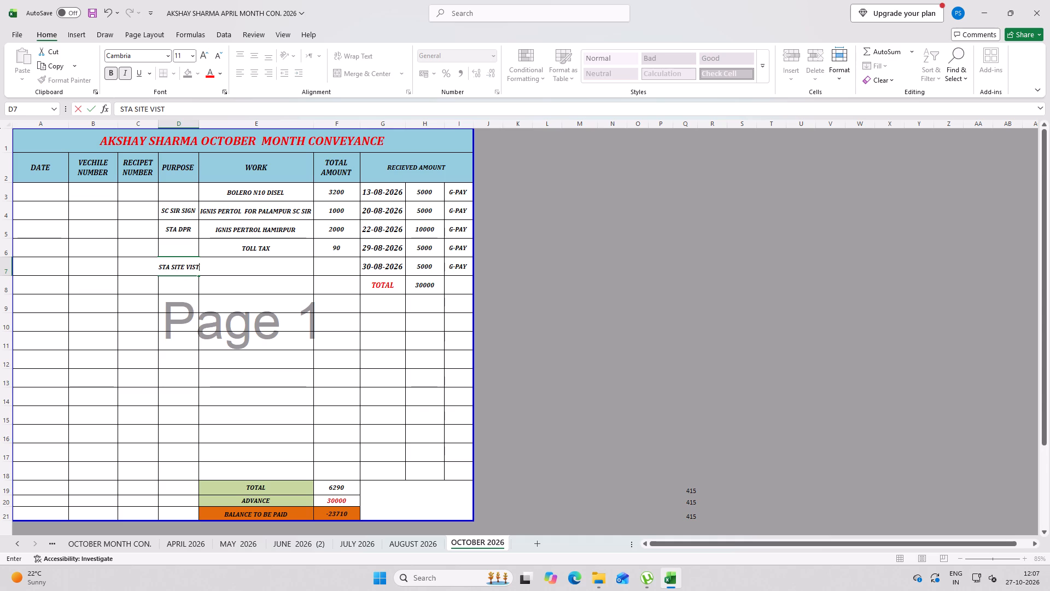
drag(213, 270, 212, 280)
click(243, 264)
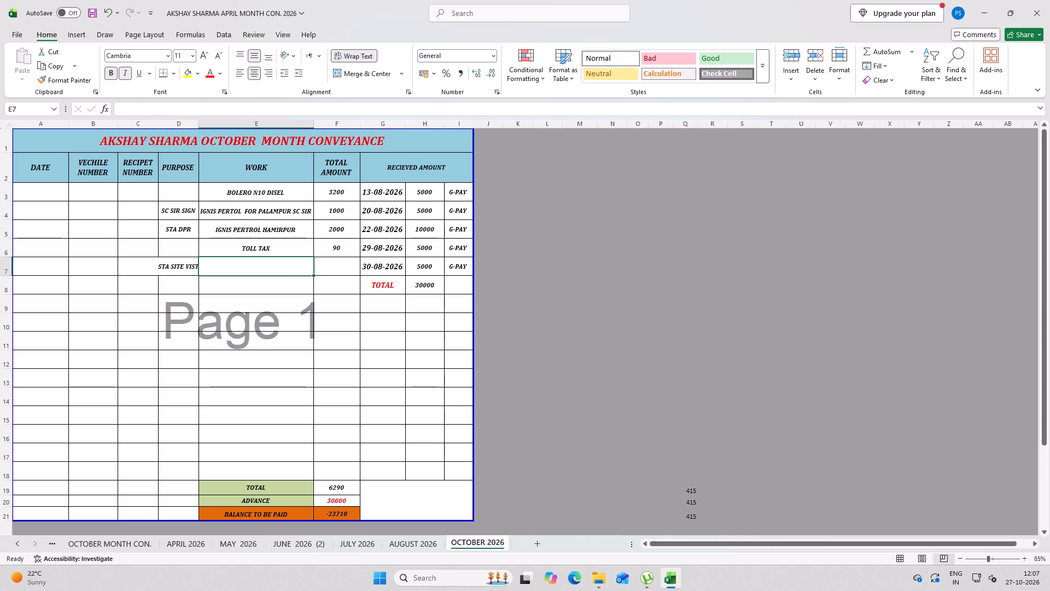
drag(197, 124, 206, 129)
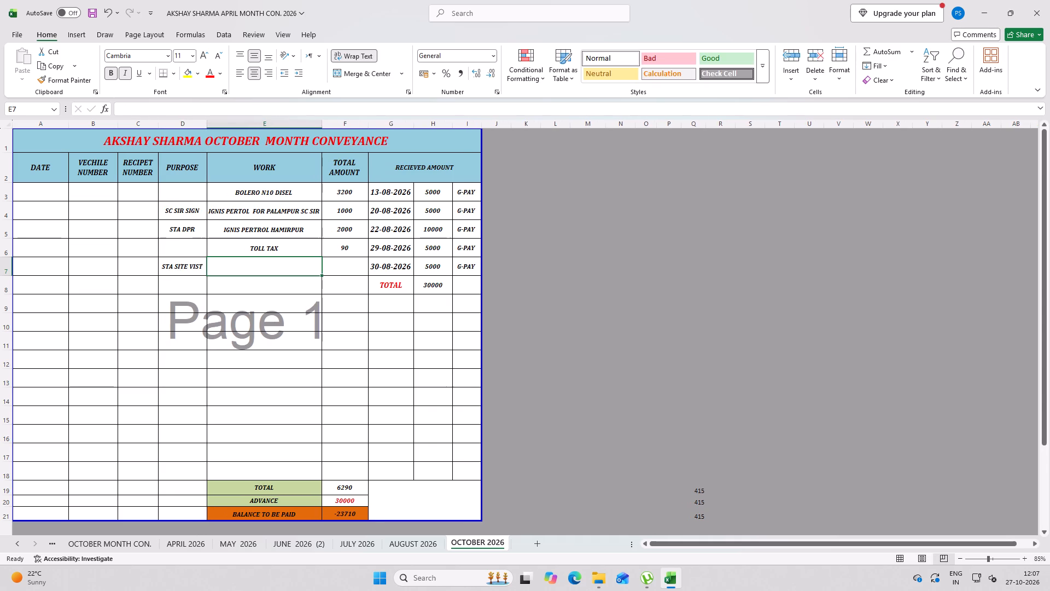
Copy the BOLERO N10 DISEL work entry from row 3 into rows 7 to 9.
click(264, 189)
key(ctrl+c)
drag(264, 263, 267, 298)
key(ctrl+v)
key(Escape)
Enter total amounts of 3100, 1400 and 2500 for the Bolero diesel entries in rows 7, 8 and 9.
click(350, 264)
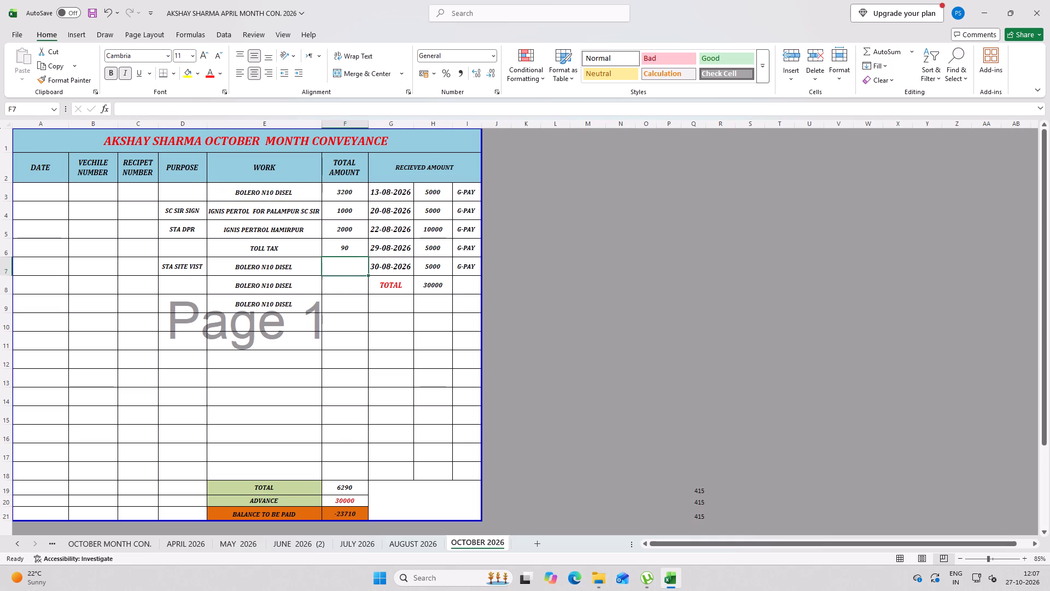
text(3100)
key(Down)
text(1400)
key(Down)
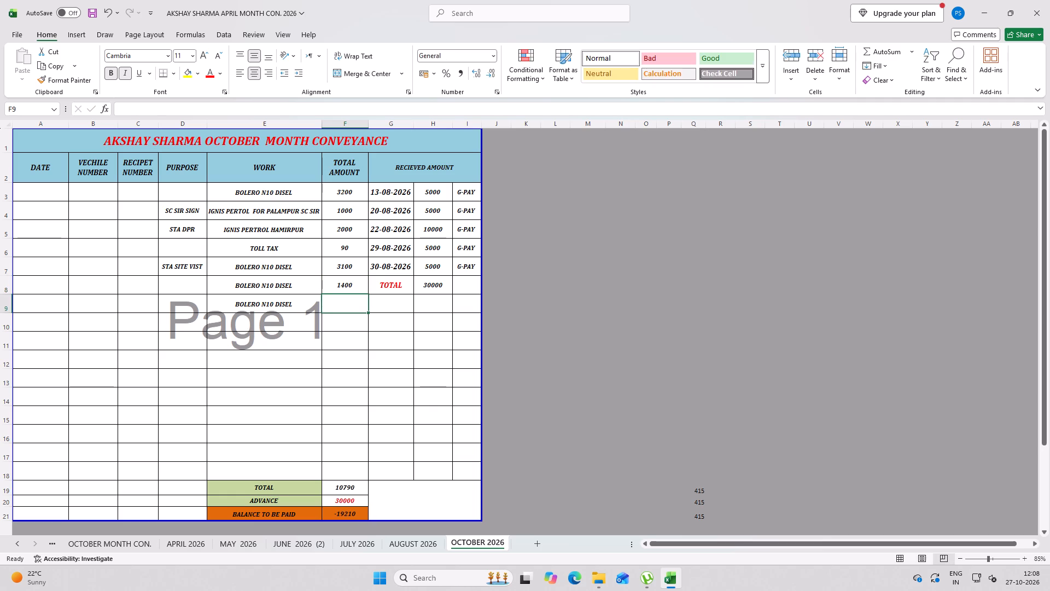
text(2500)
key(Down)
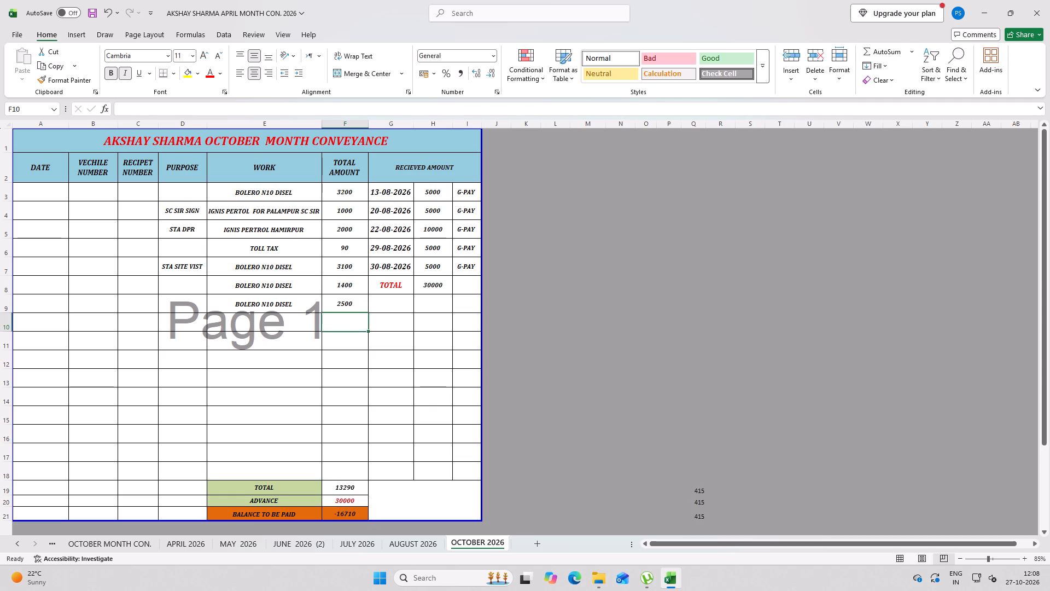
Enter THAR DISEL as the work in row 10 with a total amount of 3200.
click(232, 335)
click(261, 318)
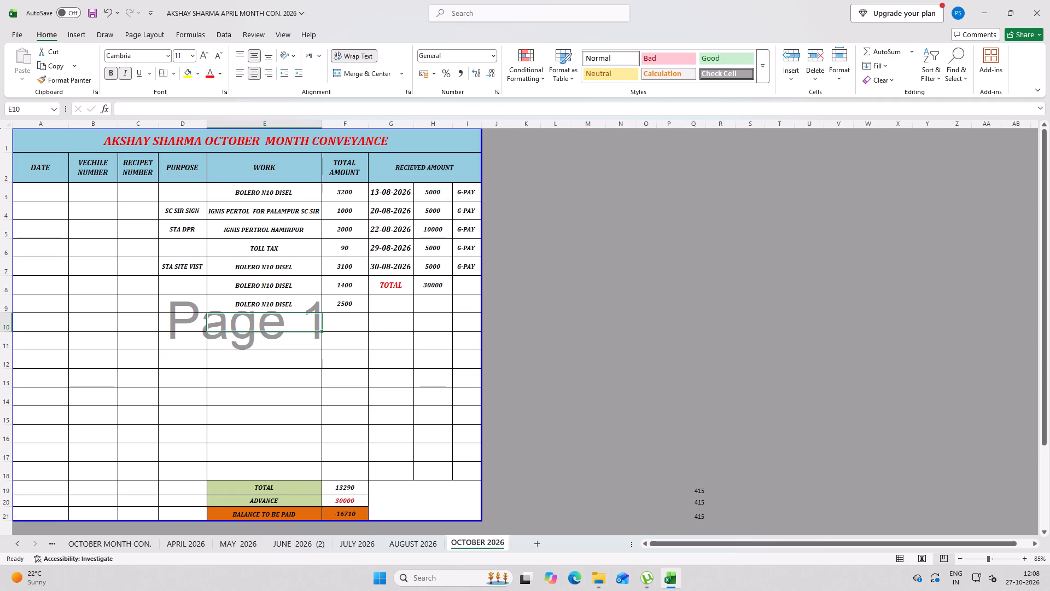
text(THAR)
key(space)
text(DISEL)
key(space)
key(Tab)
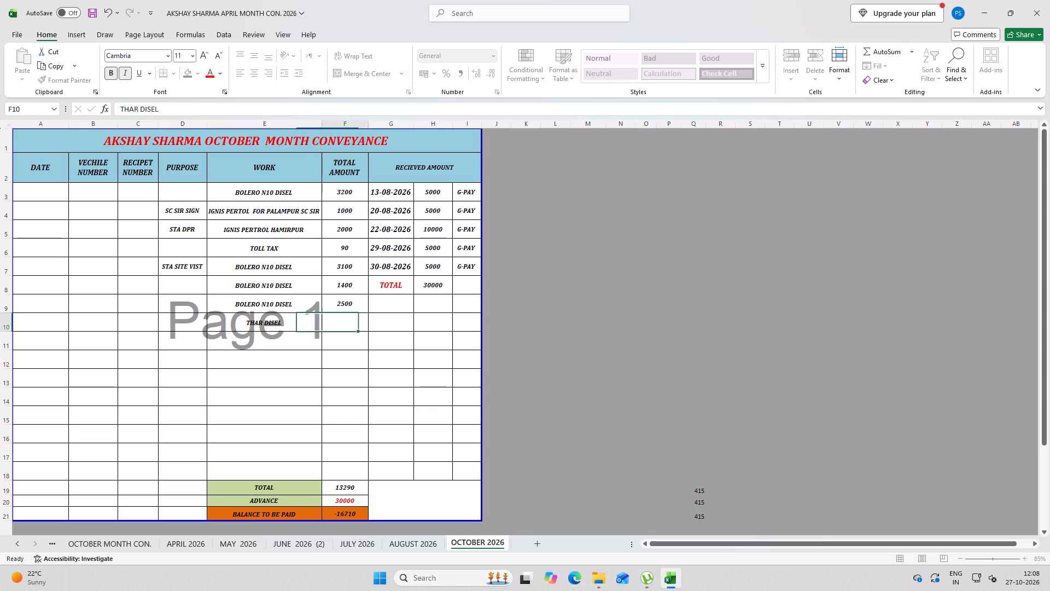
text(3200)
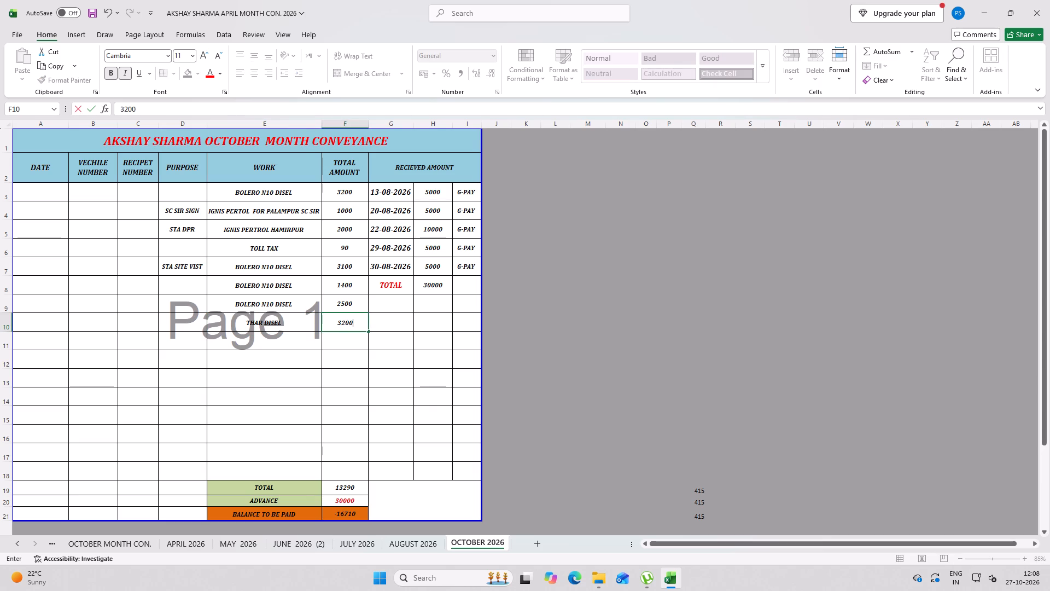
Enter THAR DISEL as the work in row 11 with a total amount of 1000.
click(237, 341)
text(THAR)
key(space)
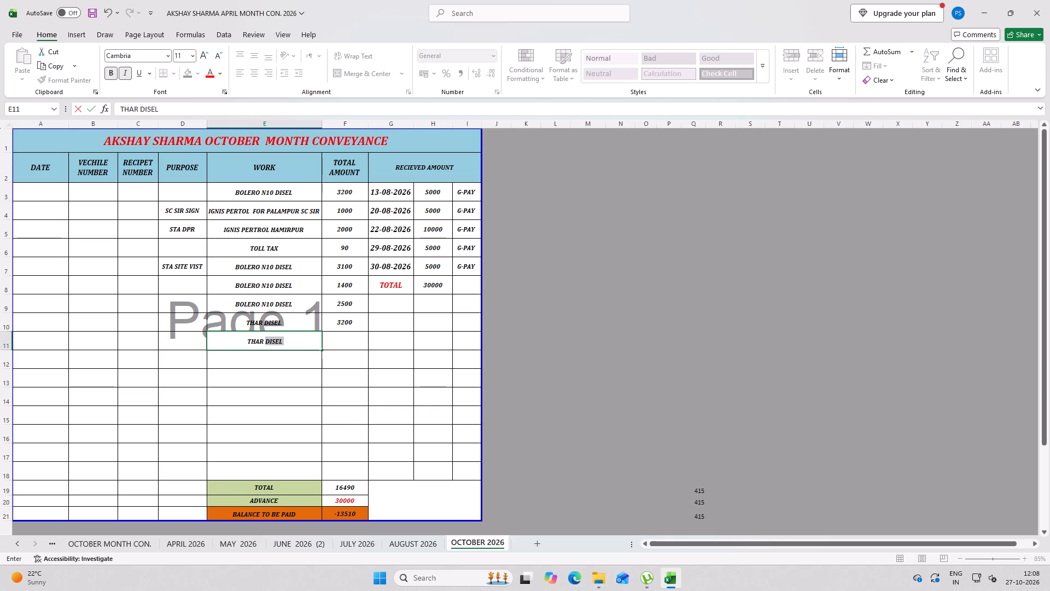
key(Tab)
text(1000)
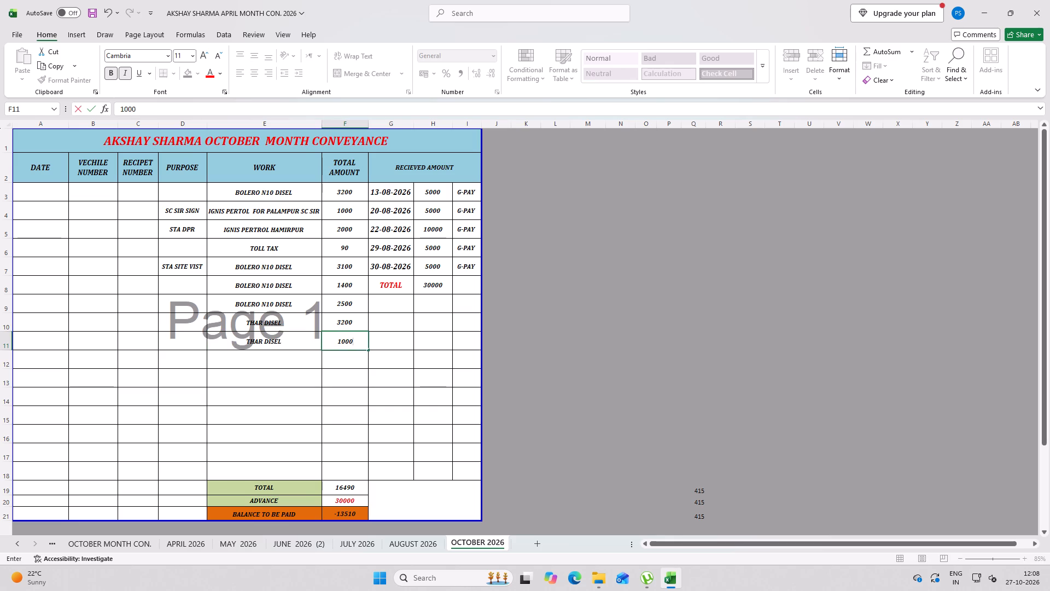
click(284, 363)
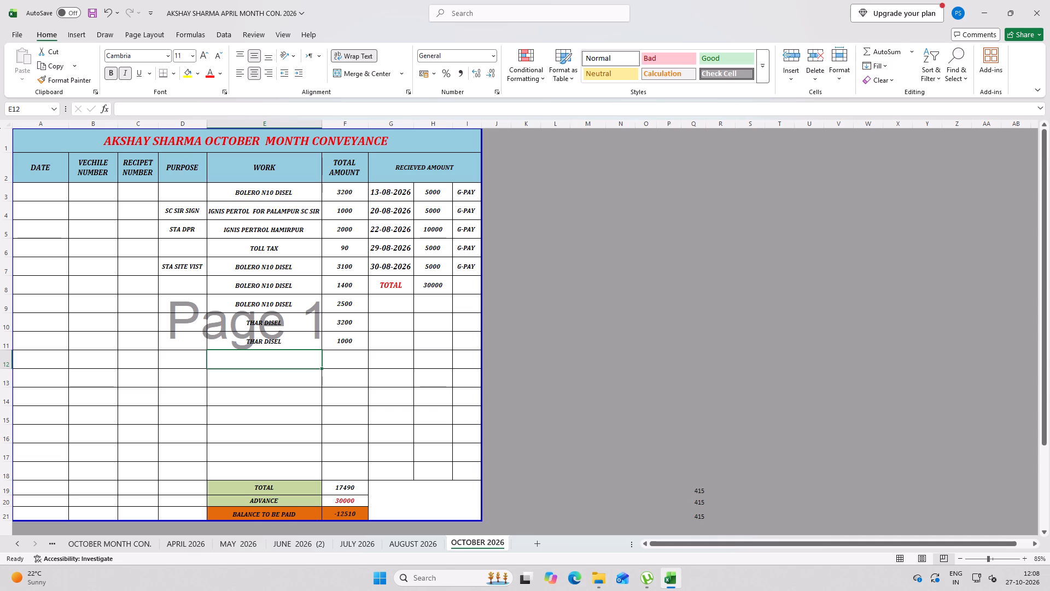
Enter SHIVU UNA as the purpose of the Thar diesel entry in row 10.
click(190, 323)
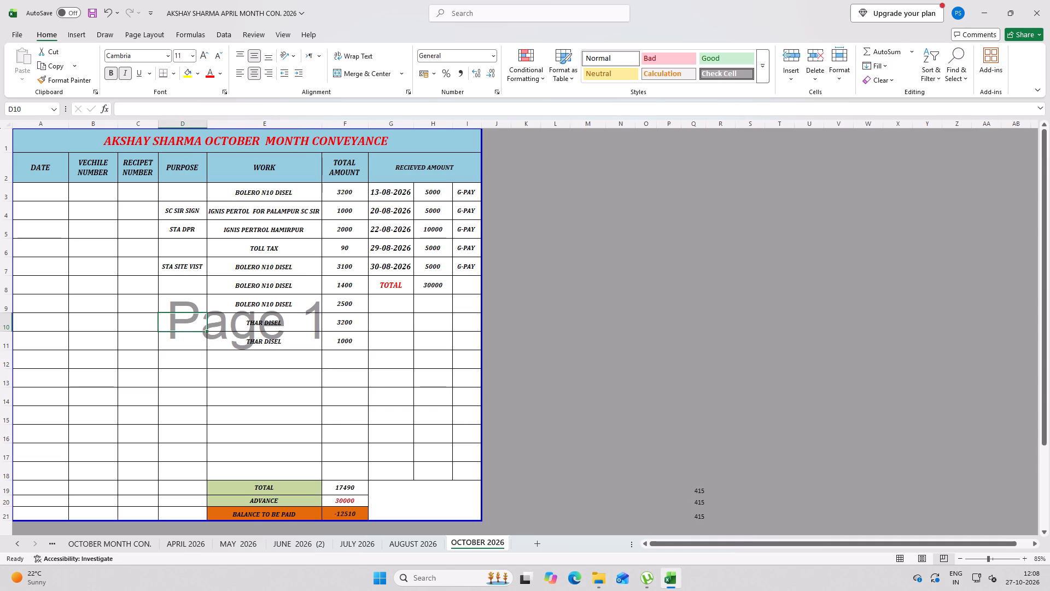
text(SH)
text(IVU)
key(space)
text(UNA)
key(Down)
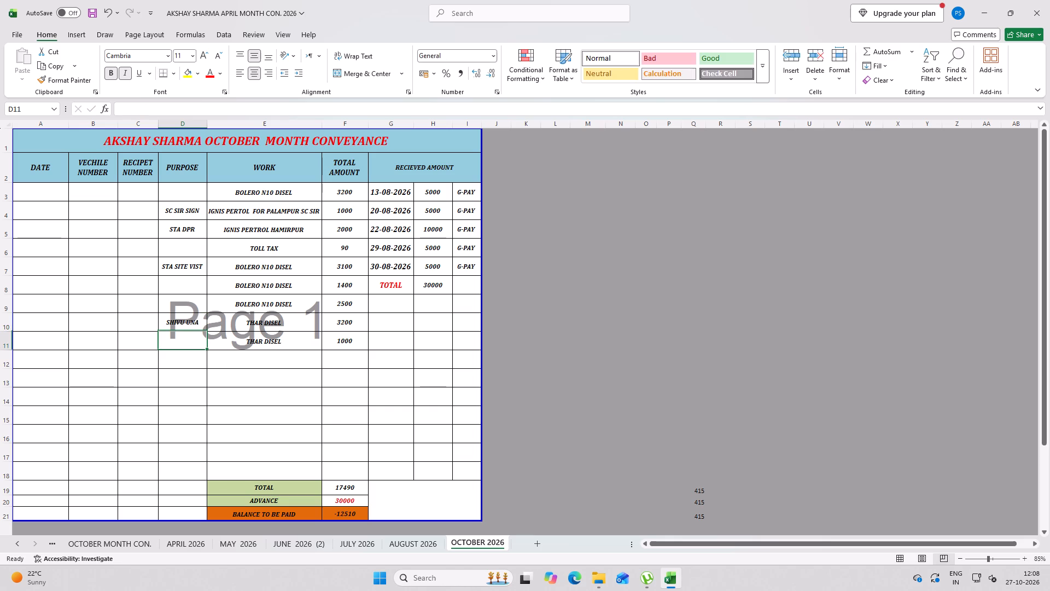
key(i)
key(BackSpace)
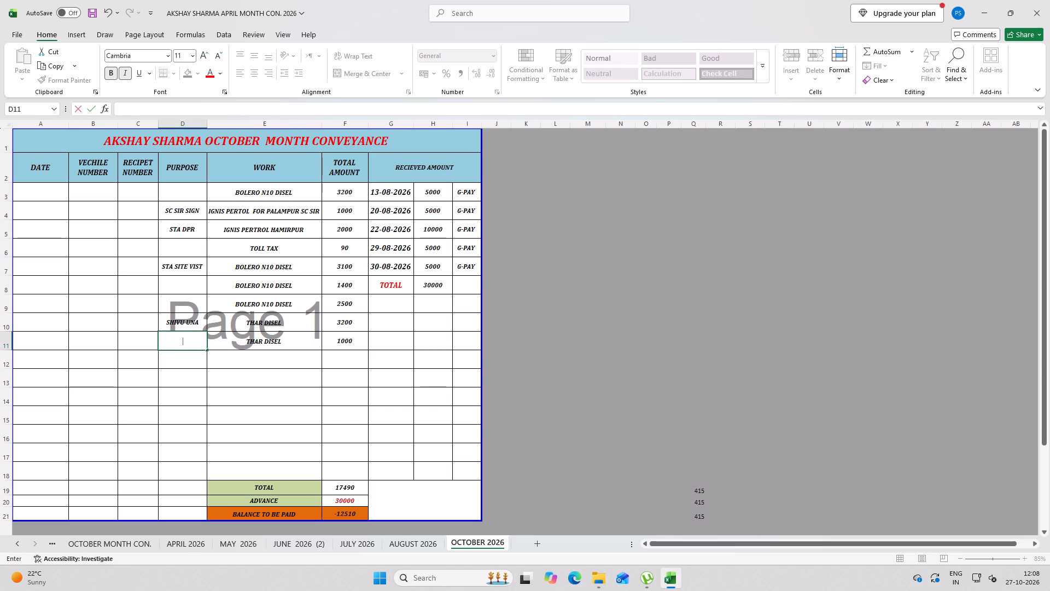
text(SH)
text(IVU NANAGAL)
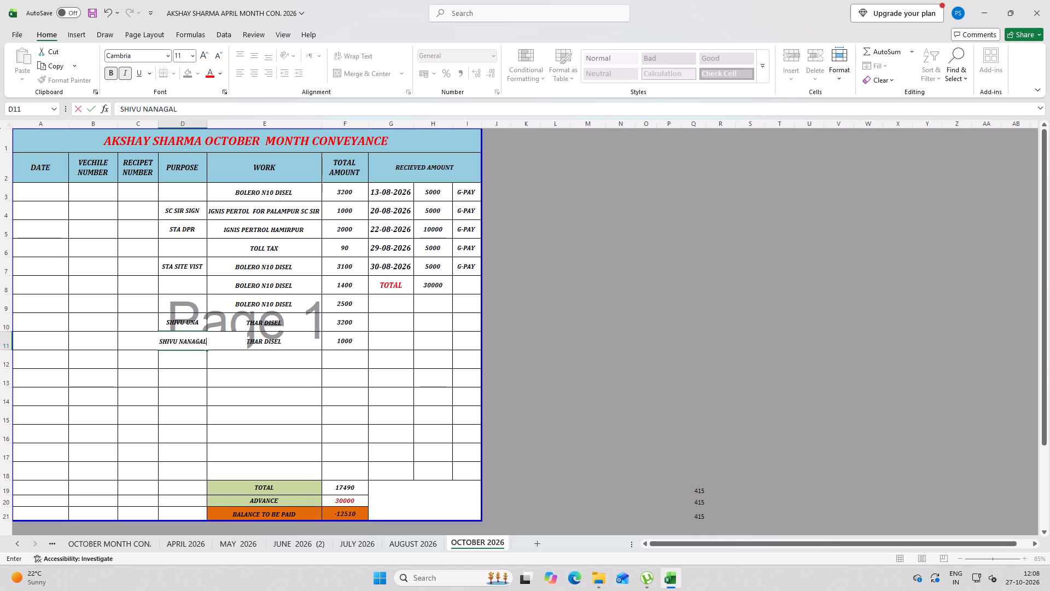
click(212, 377)
click(195, 343)
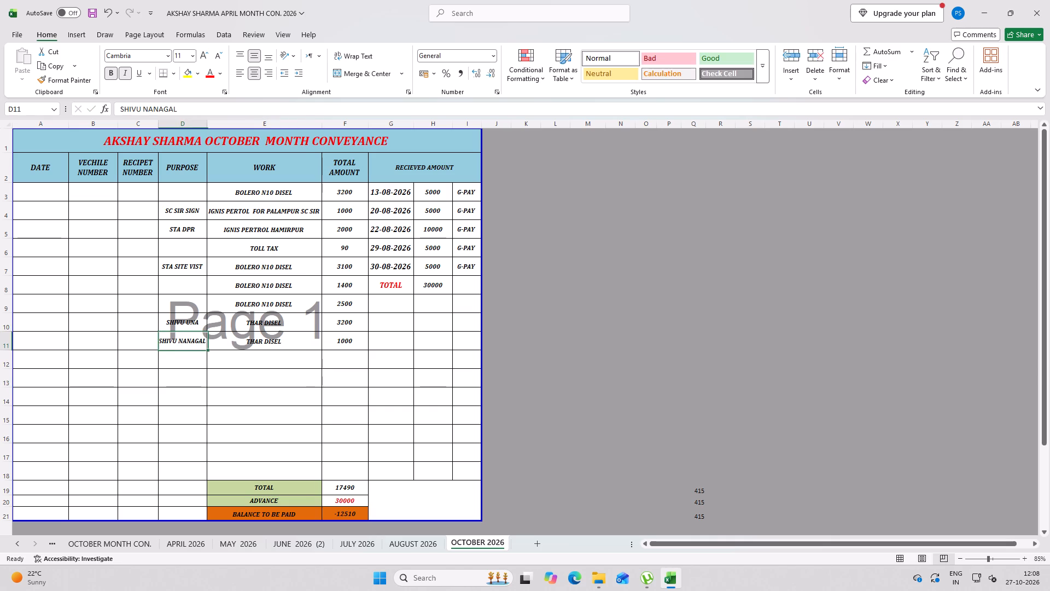
click(161, 109)
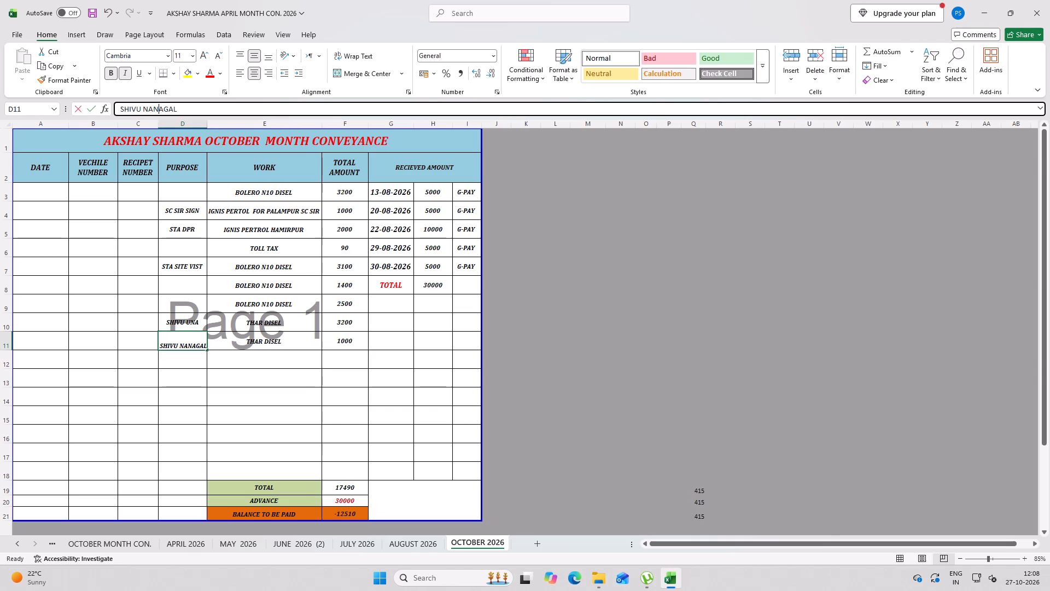
key(Right)
key(BackSpace)
key(backslash)
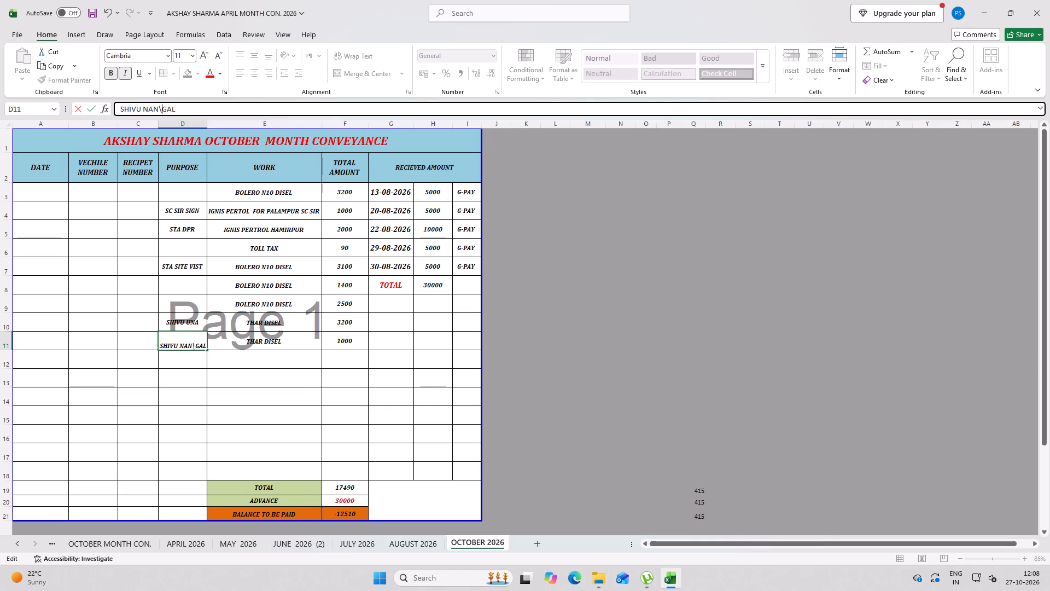
key(BackSpace)
click(322, 379)
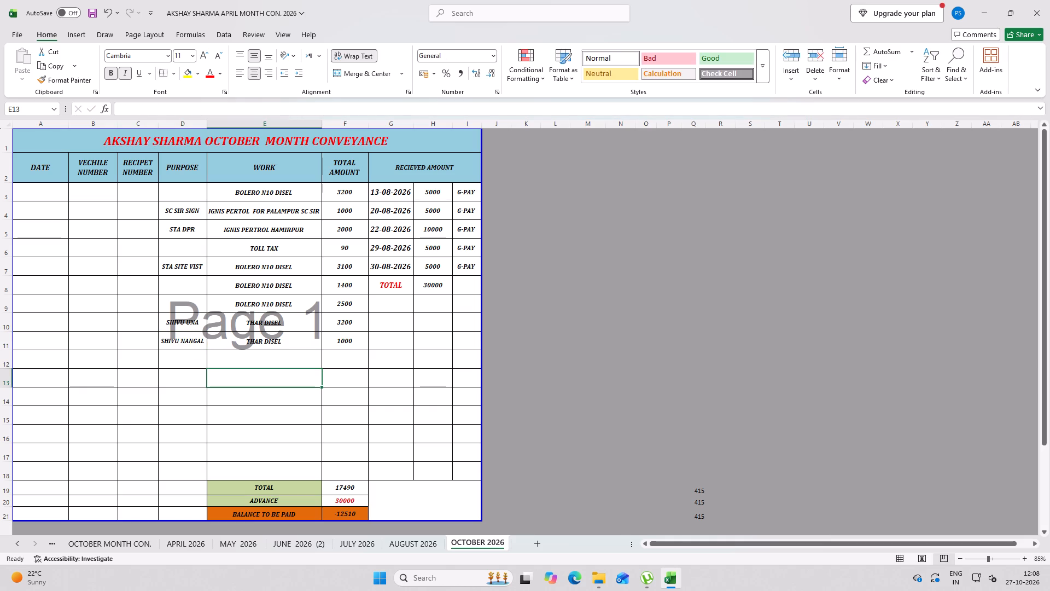
Copy the BOLERO N10 DISEL work entry from row 3 into rows 12 and 13.
click(277, 359)
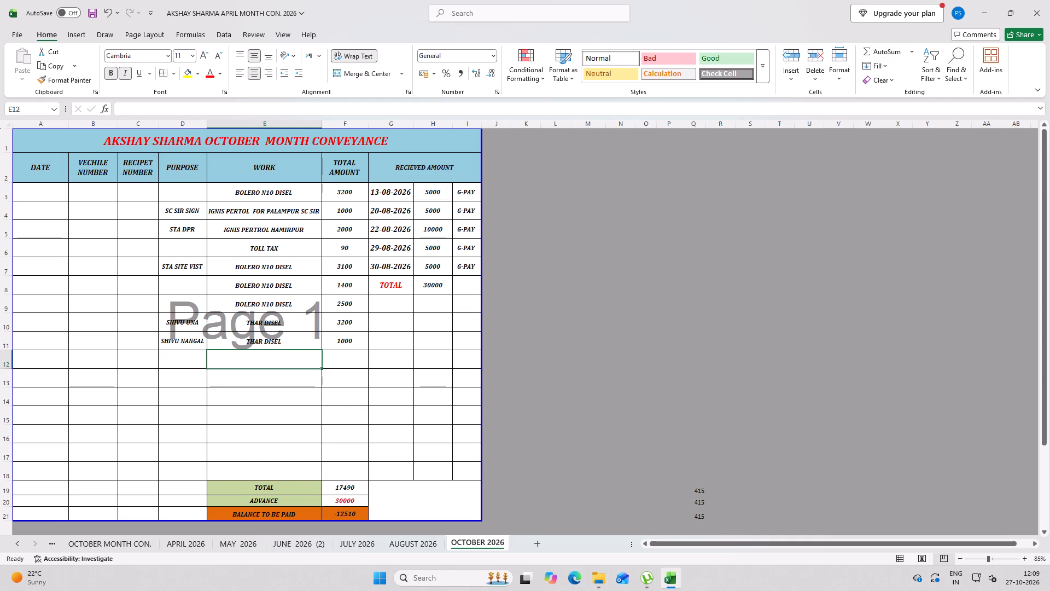
click(269, 363)
click(262, 198)
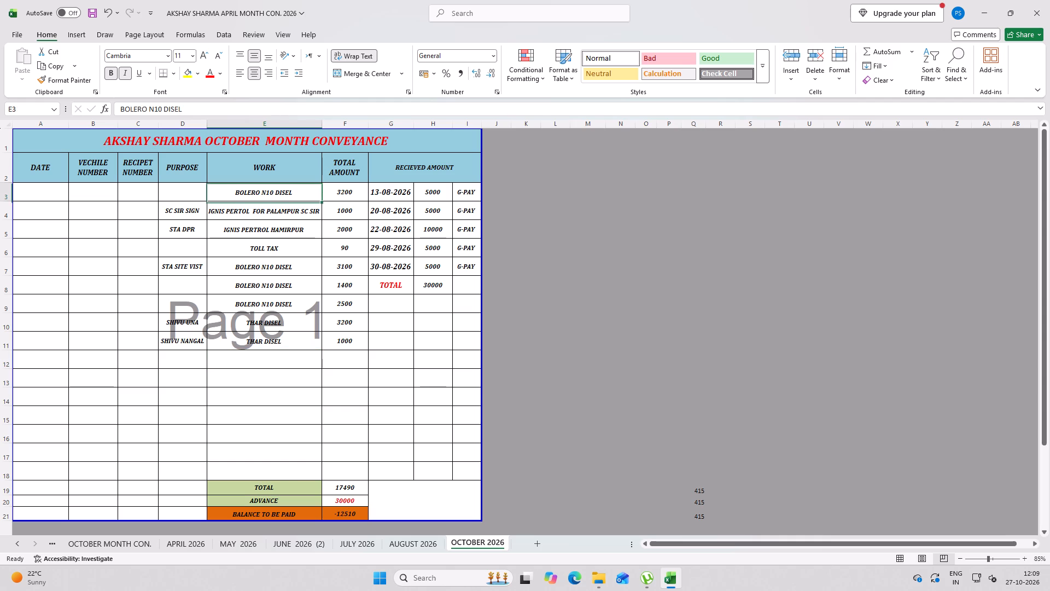
key(ctrl+c)
click(253, 356)
drag(259, 358, 259, 392)
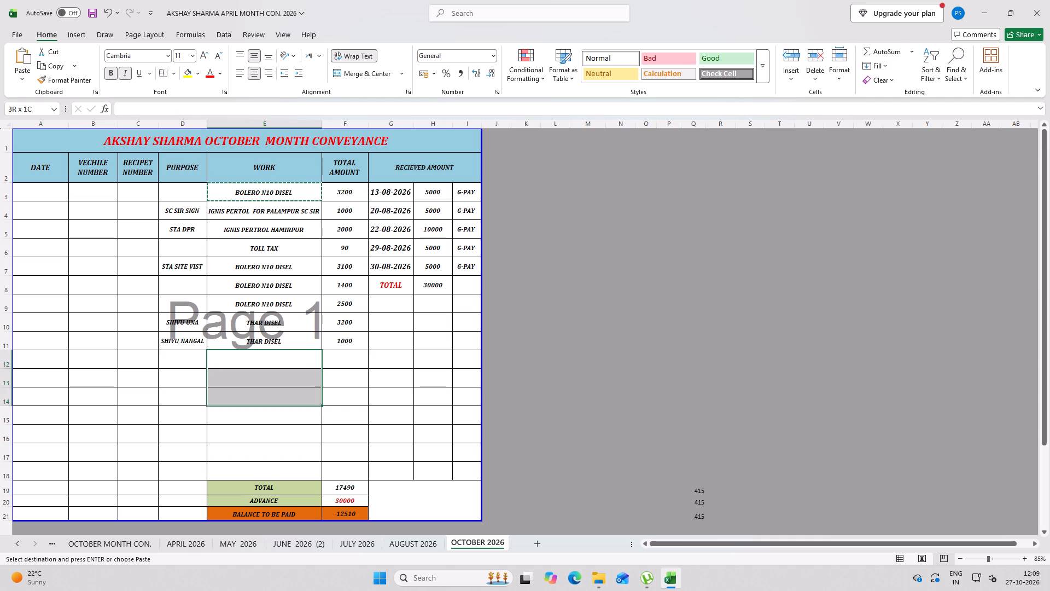
drag(259, 392, 265, 376)
key(ctrl+v)
key(Escape)
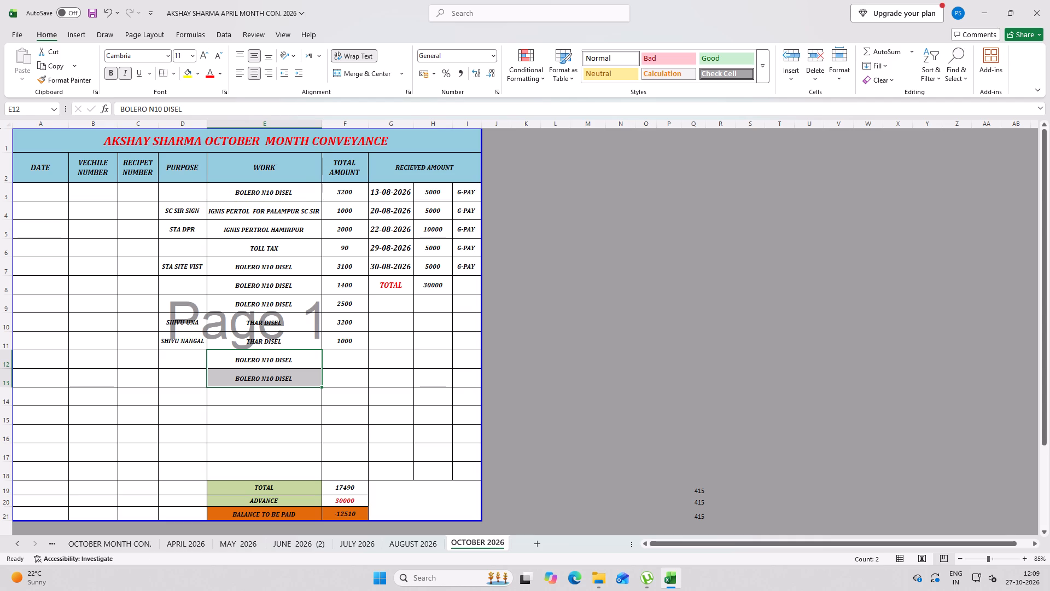
Enter total amounts of 2920 and 2500 for the Bolero diesel entries in rows 12 and 13.
click(353, 365)
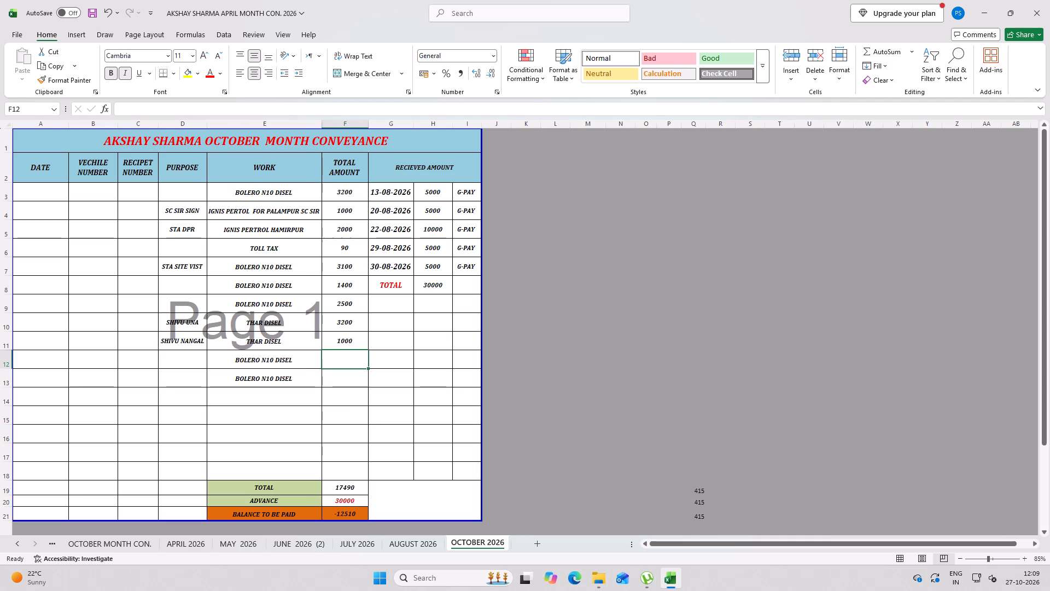
text(2920)
key(Down)
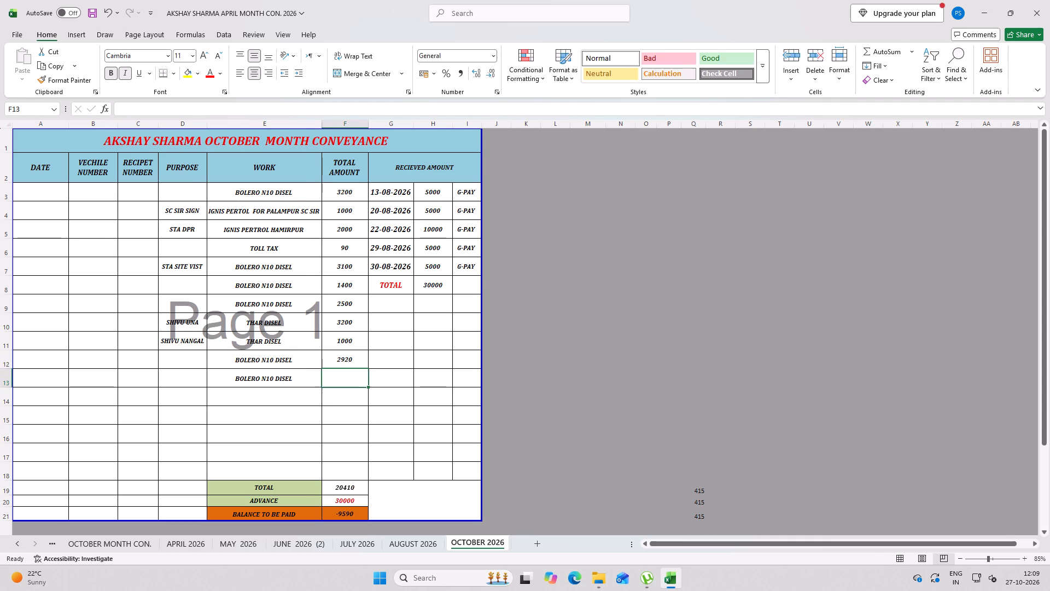
text(2500)
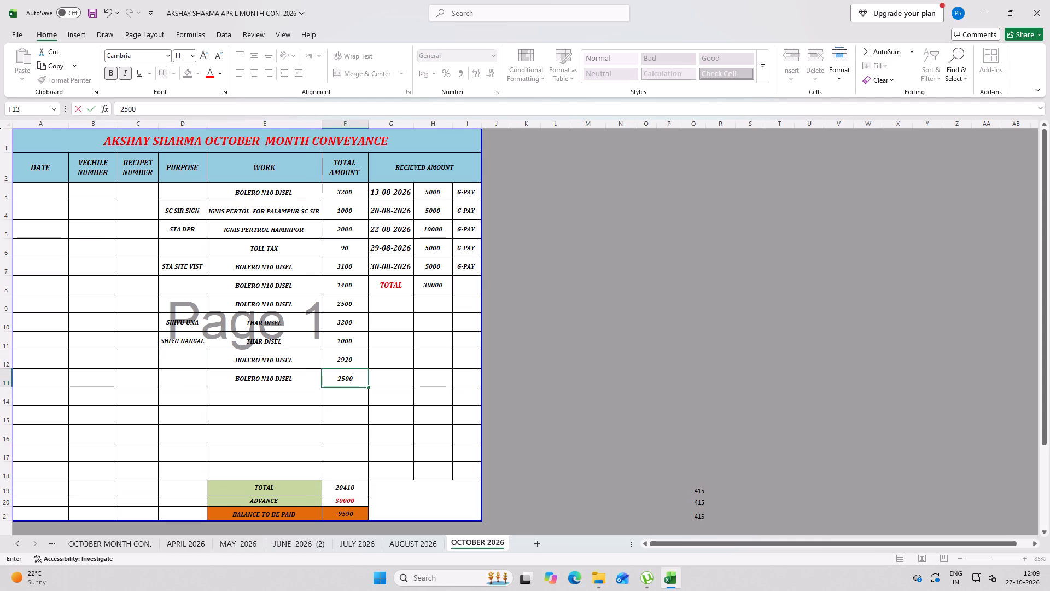
click(310, 432)
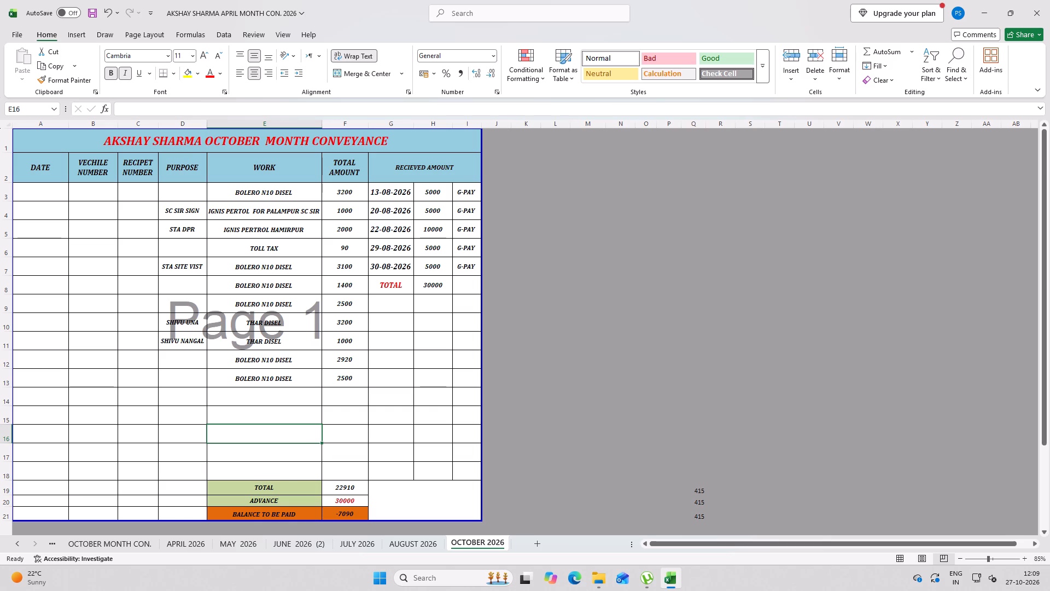
Enter TEA PAKORA JOT STA TEAM as the work in row 14 with a total amount of 150.
click(256, 400)
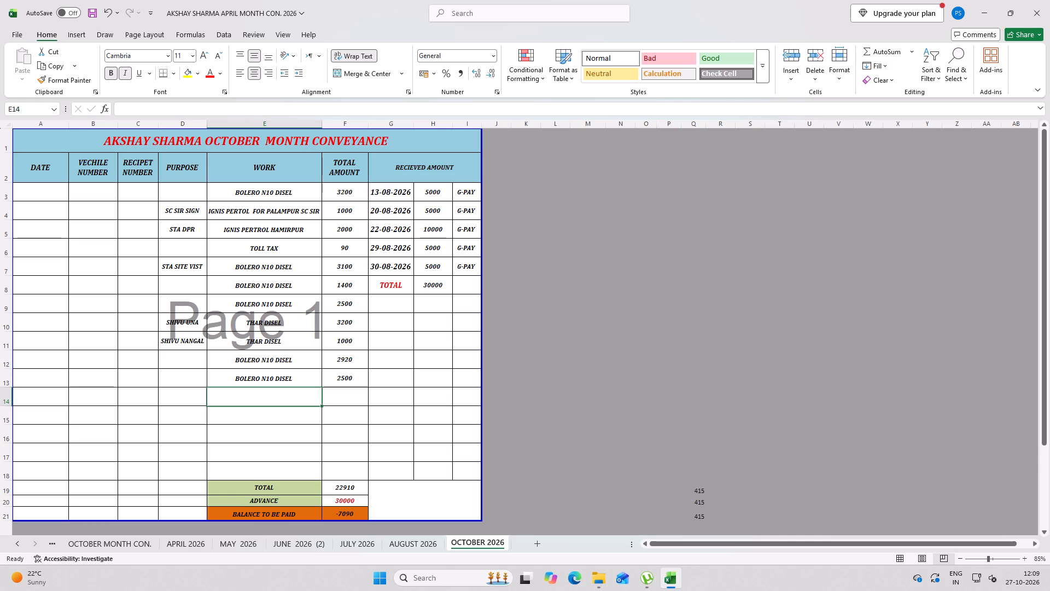
drag(86, 399, 130, 403)
click(259, 399)
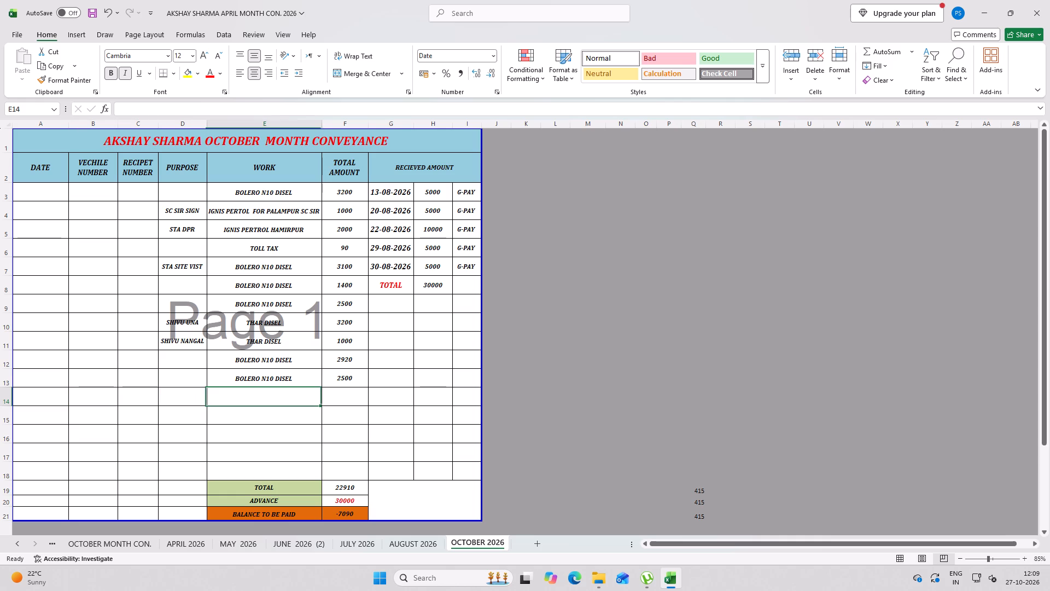
text(TEA PAKORA)
key(space)
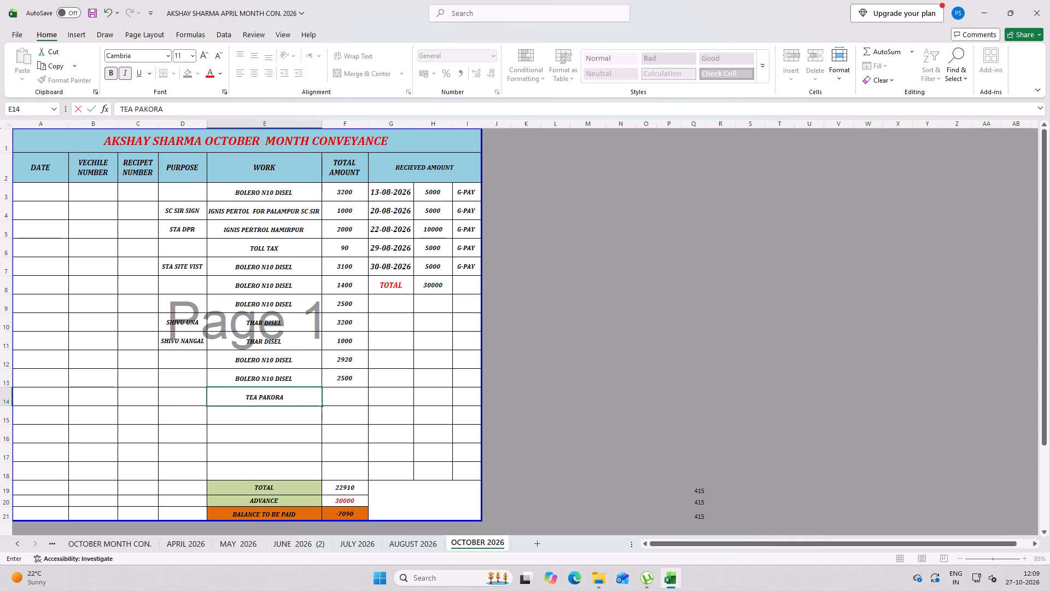
text(JOT STA TEAM)
key(space)
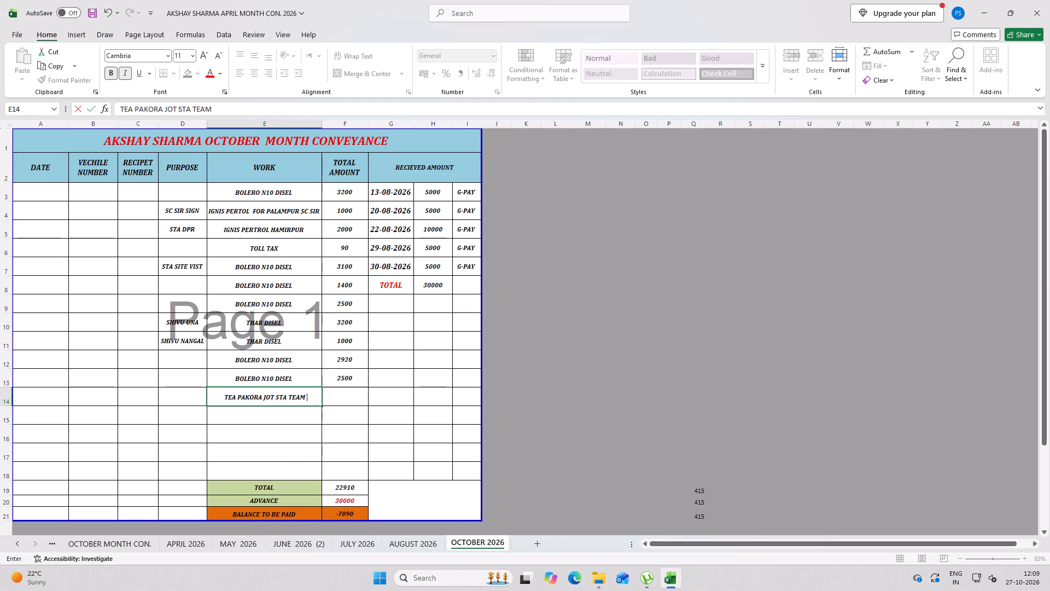
key(Tab)
text(150)
key(Down)
key(Left)
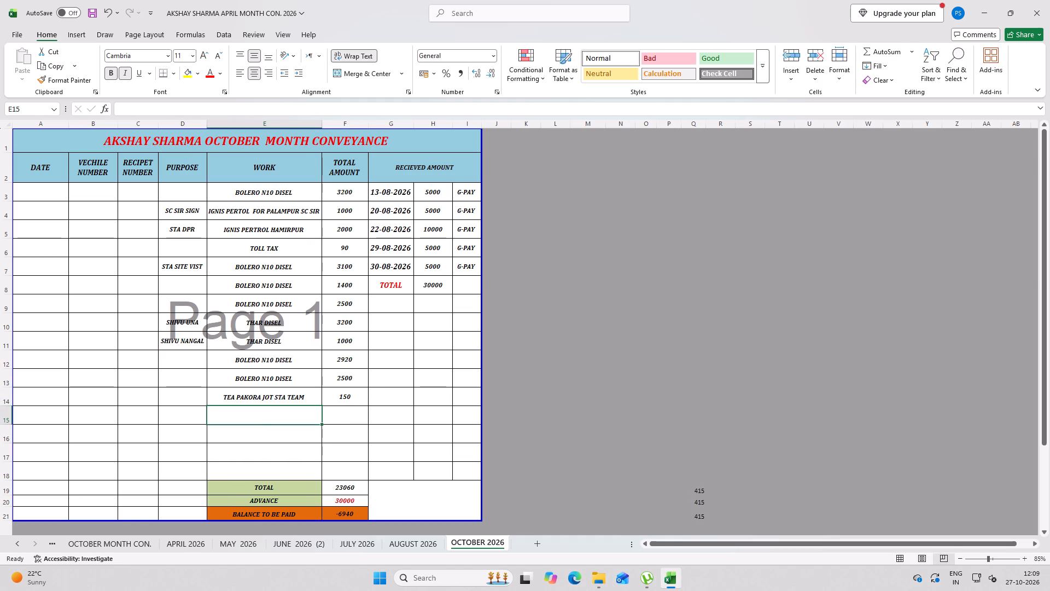
text(CIGI)
key(BackSpace)
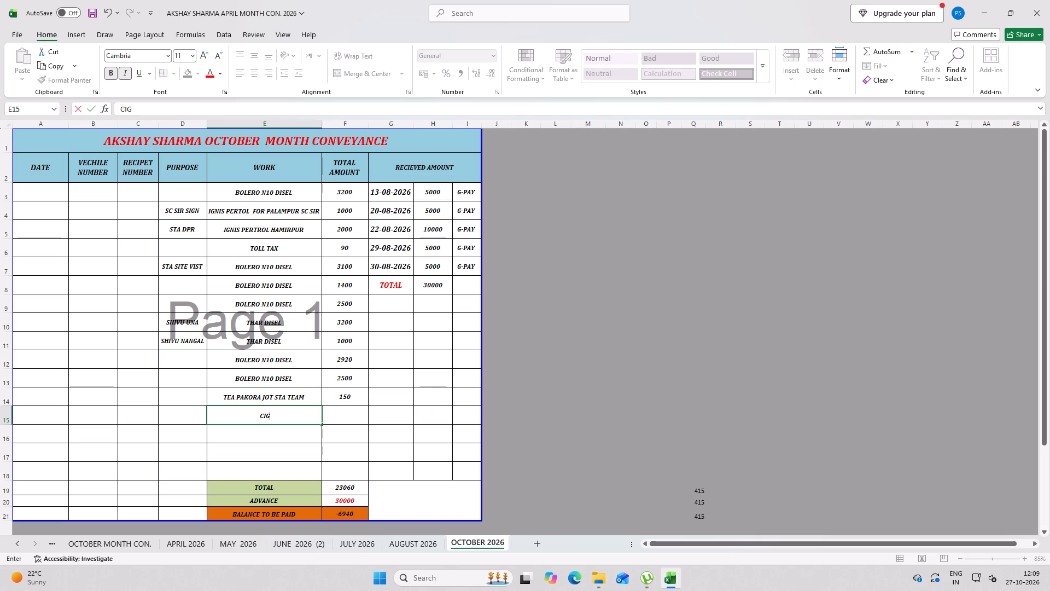
text(GI ANKUR)
key(Tab)
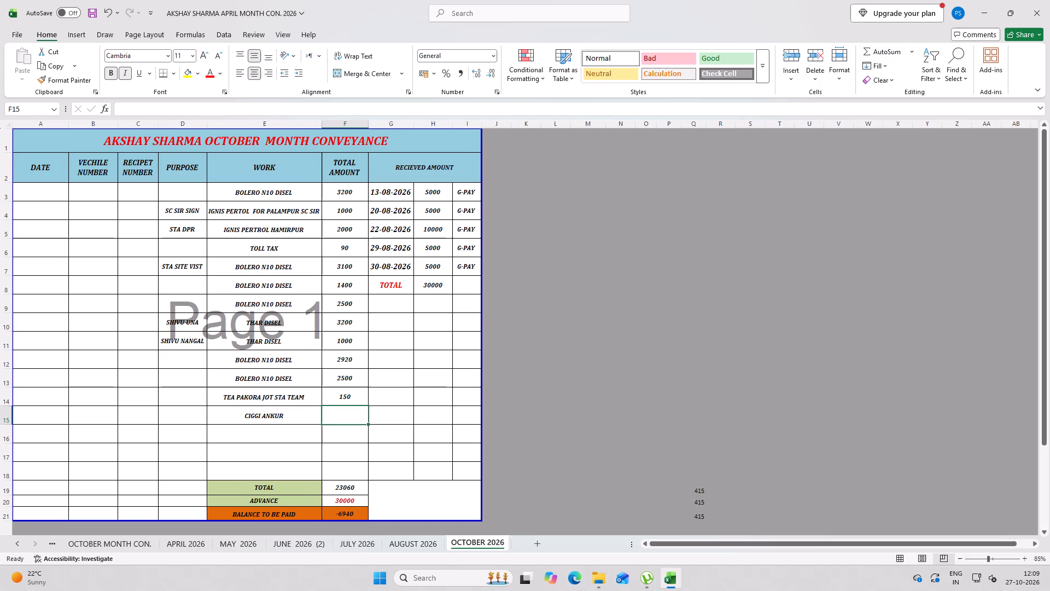
text(480)
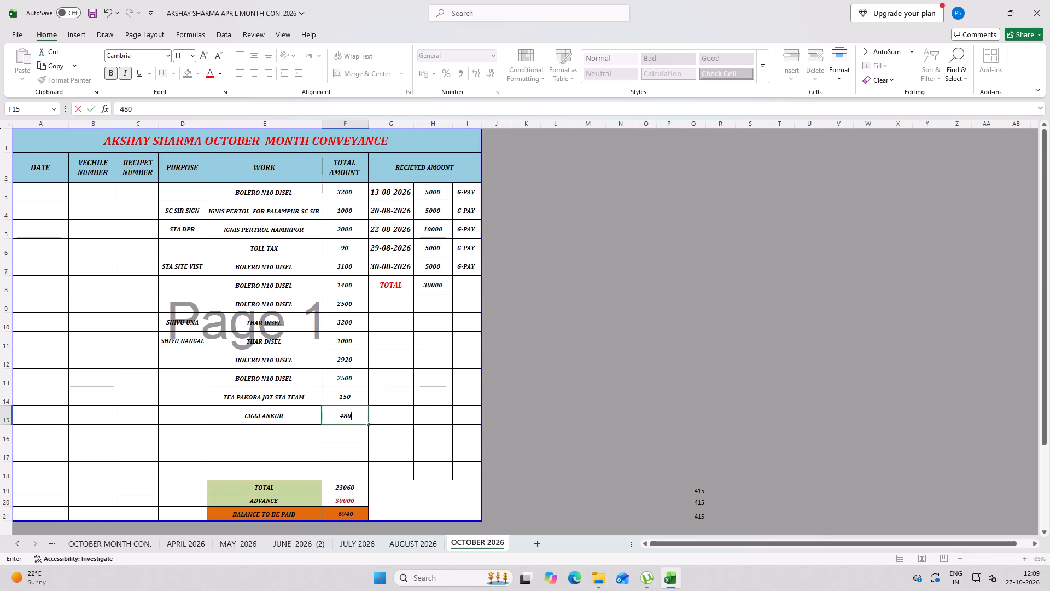
click(5, 230)
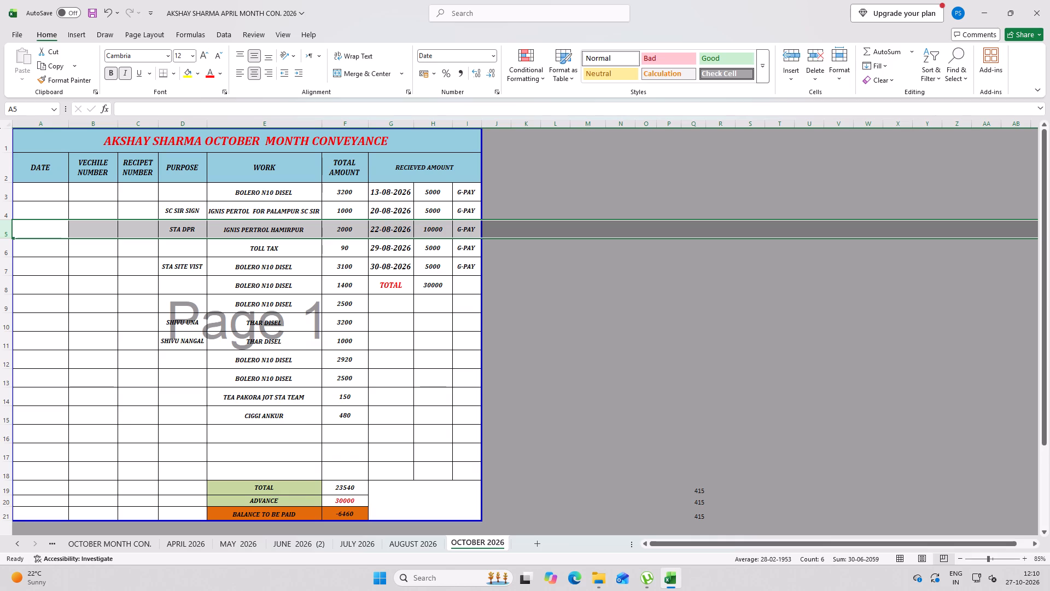
Enter WASHING N10 as the work in row 16 with a total amount of 350.
click(254, 431)
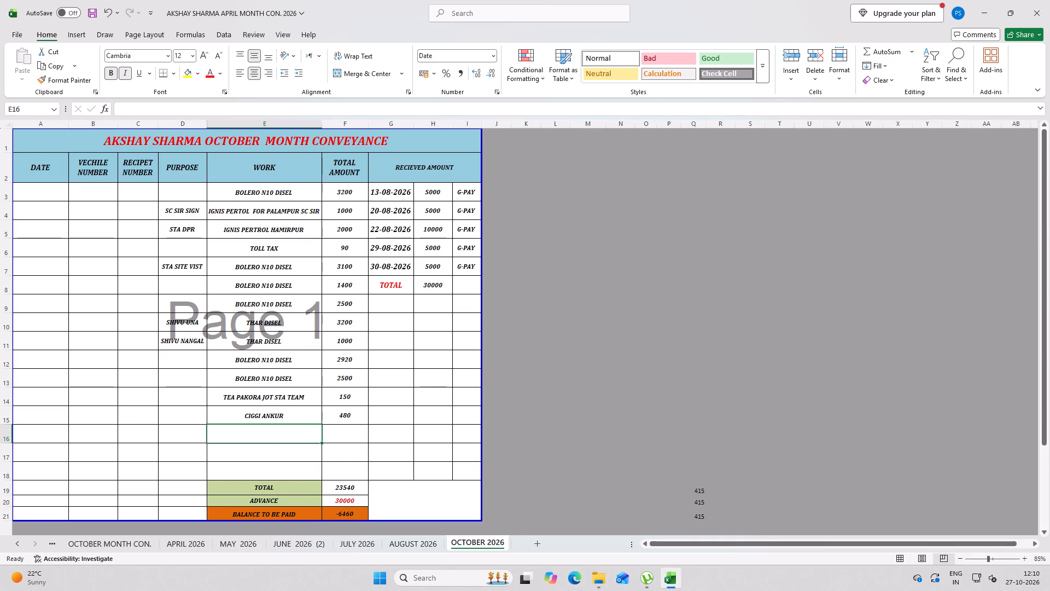
text(WASHING)
key(space)
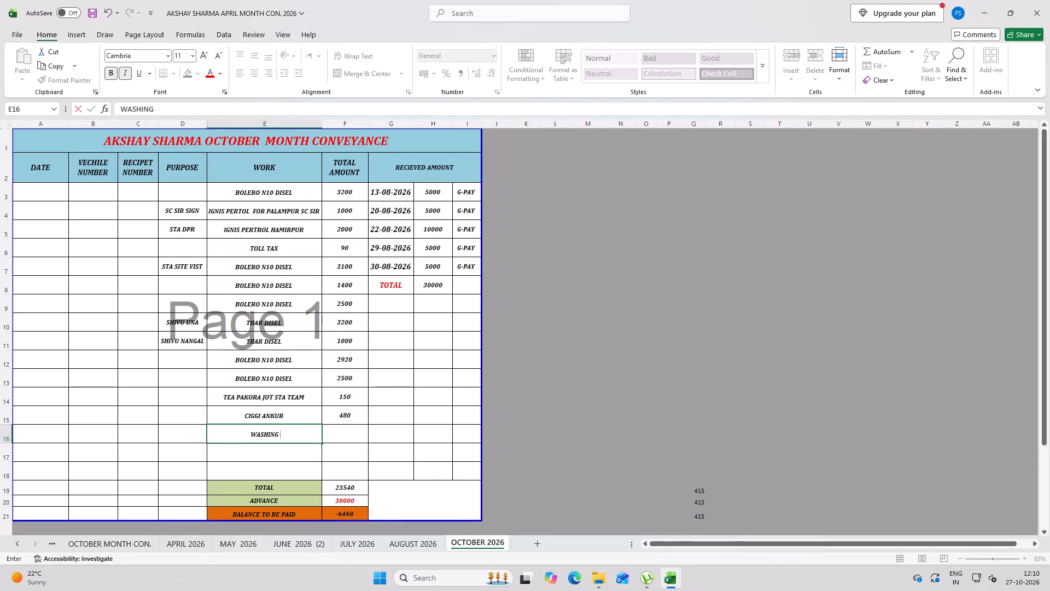
key(n)
text(10)
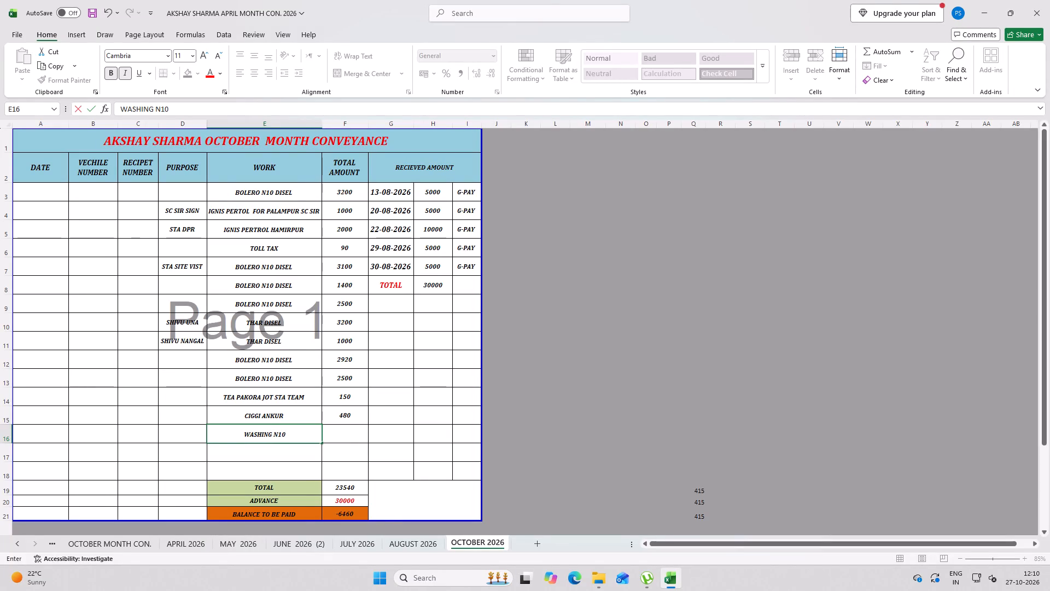
key(Tab)
text(350)
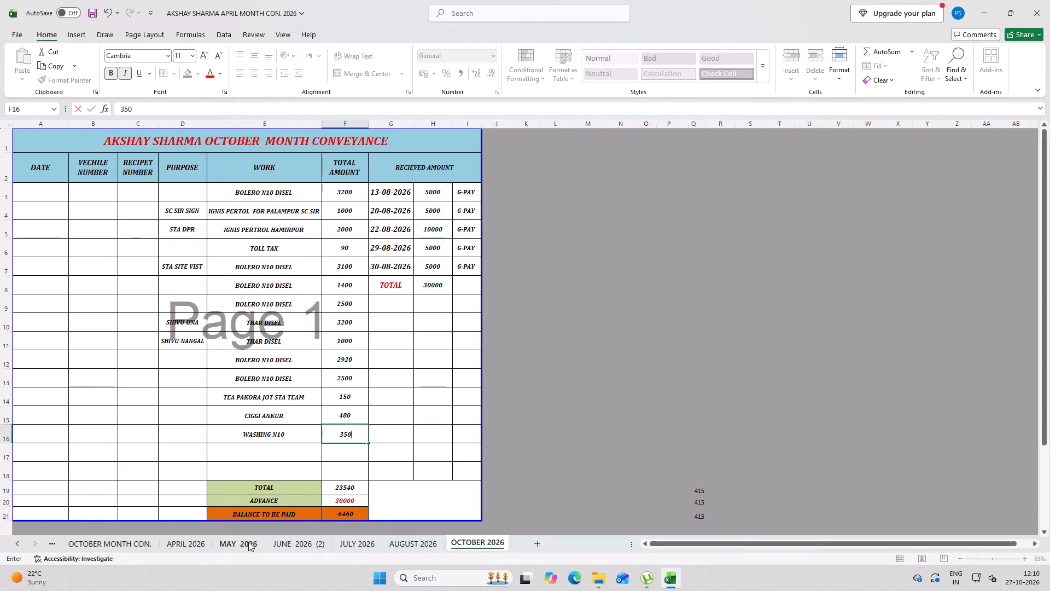
click(281, 431)
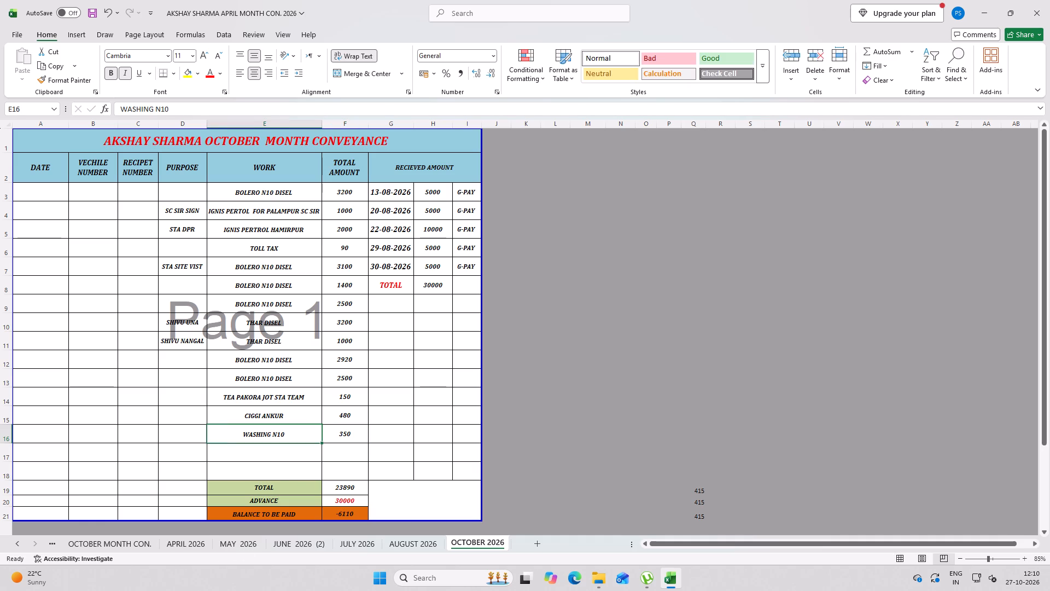
Enter OFFICE TEA 6 CUP as the work in row 17 with a total amount of 90.
click(256, 455)
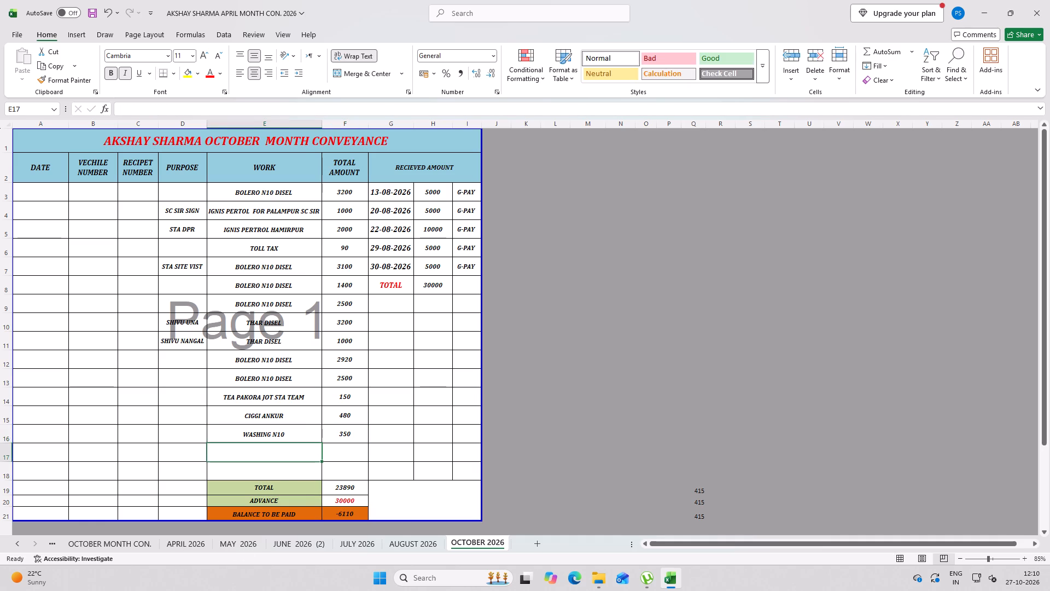
text(OFFICE TEA)
key(space)
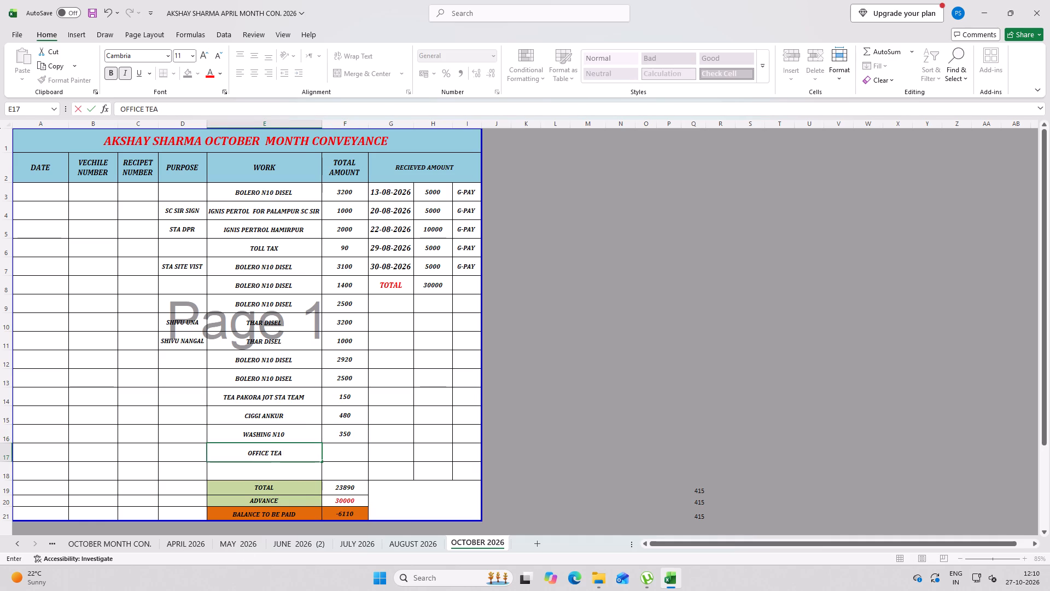
key(6)
key(space)
text(CUP)
key(Tab)
text(90)
click(344, 468)
Insert five blank rows at row 18, above the TOTAL row.
click(2, 474)
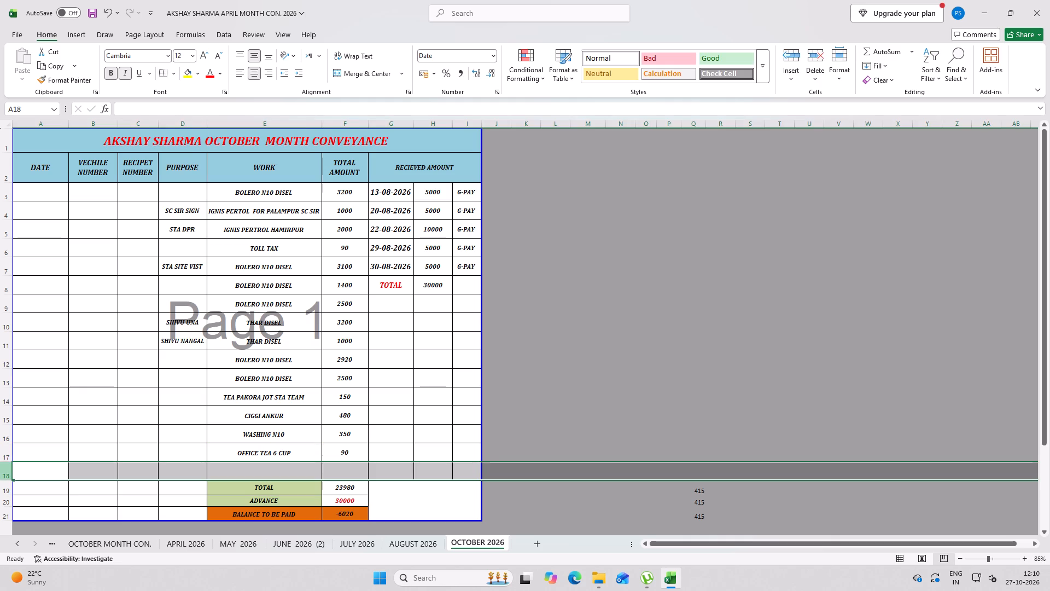
key(ctrl+plus)
key(ctrl+plus)
key(ctrl+plus)
key(ctrl+plus)
key(ctrl+plus)
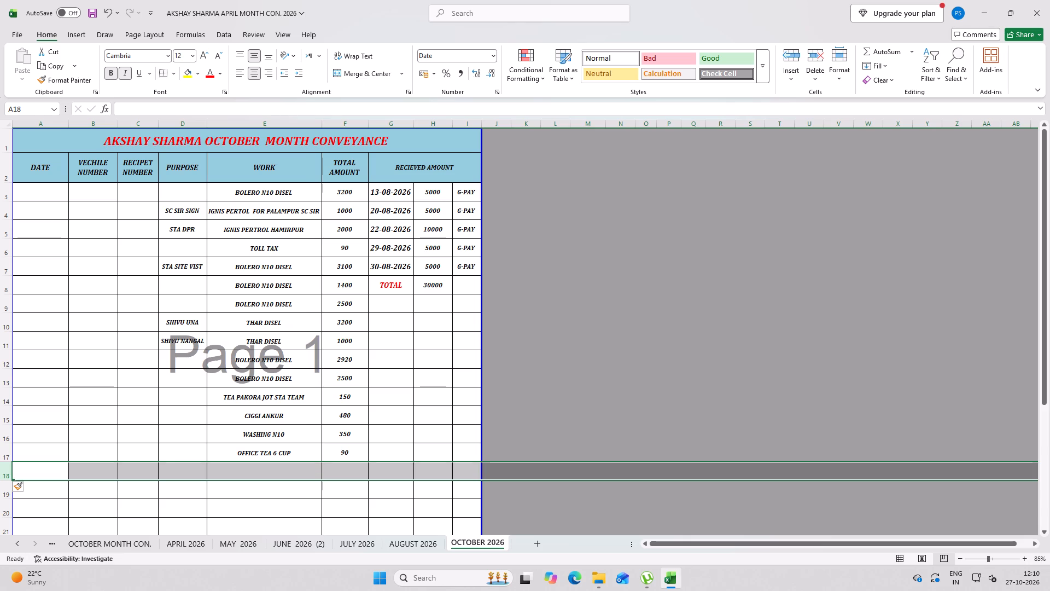
Enter NANGAL MEAL as the work in row 18 with a total amount of 580.
click(271, 477)
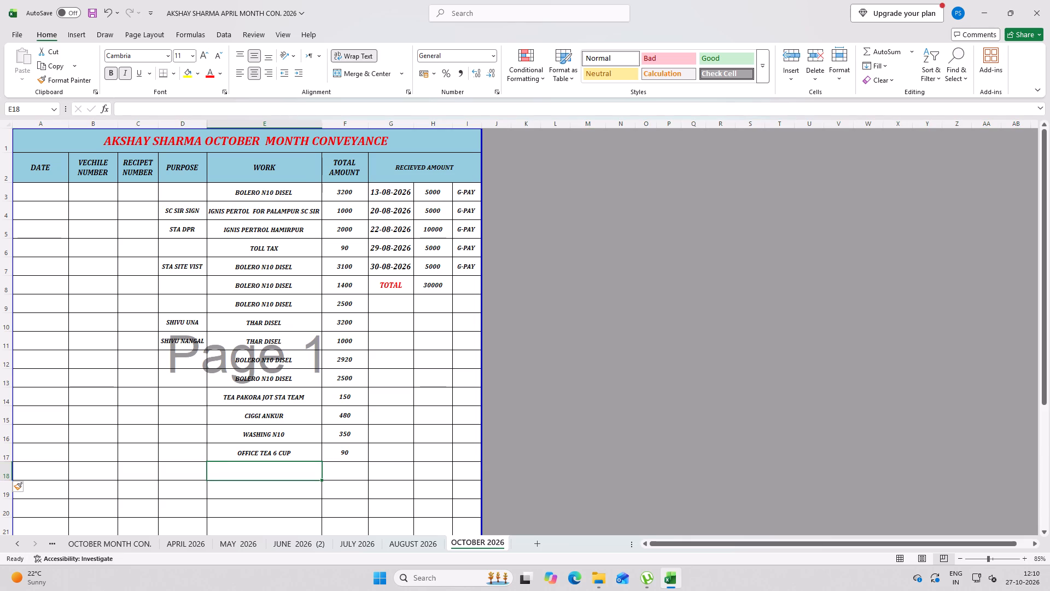
text(NAN)
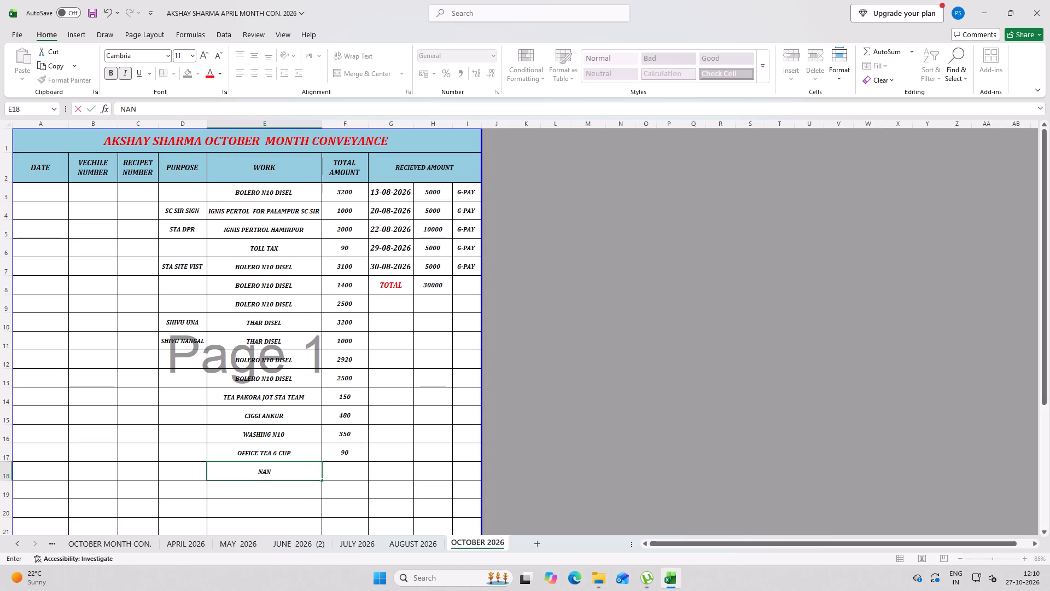
text(GAL)
key(space)
text(MEAL)
key(space)
key(Tab)
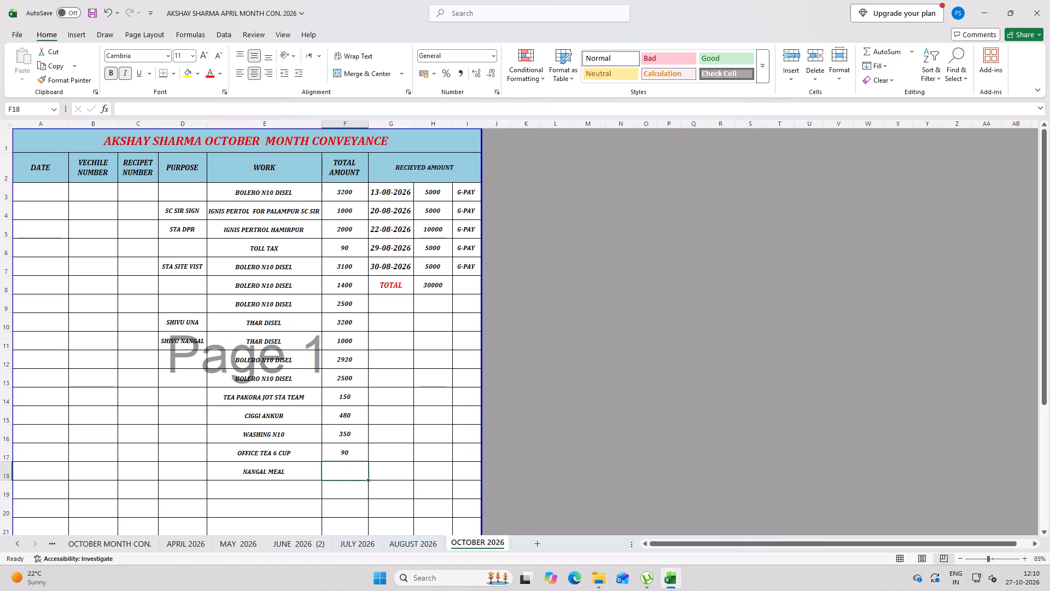
text(580)
click(317, 497)
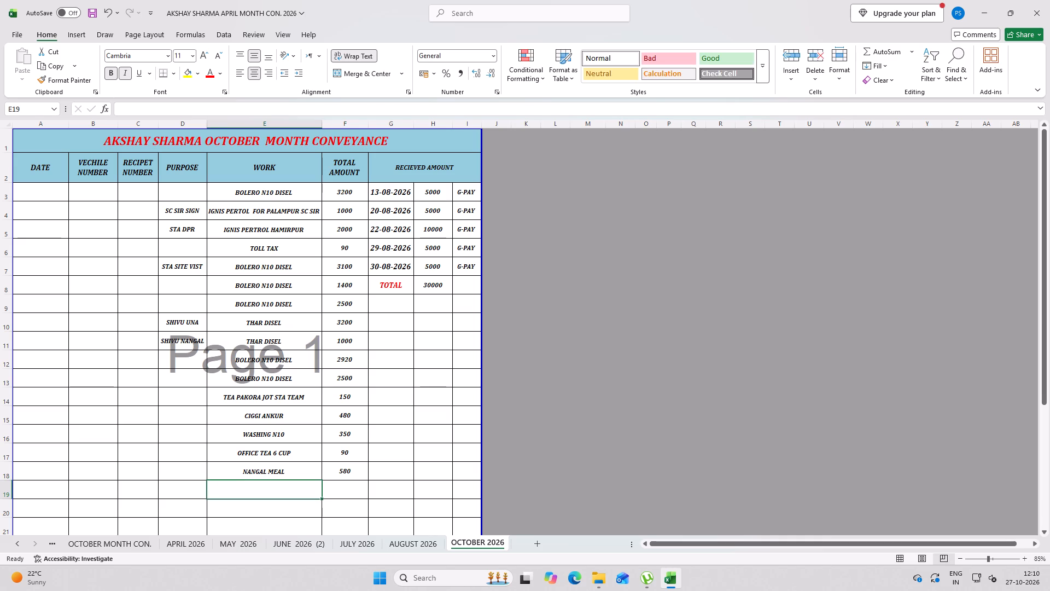
Enter COLD DRINK as the work in row 19 with a total amount of 80.
click(255, 485)
text(COOLD)
key(space)
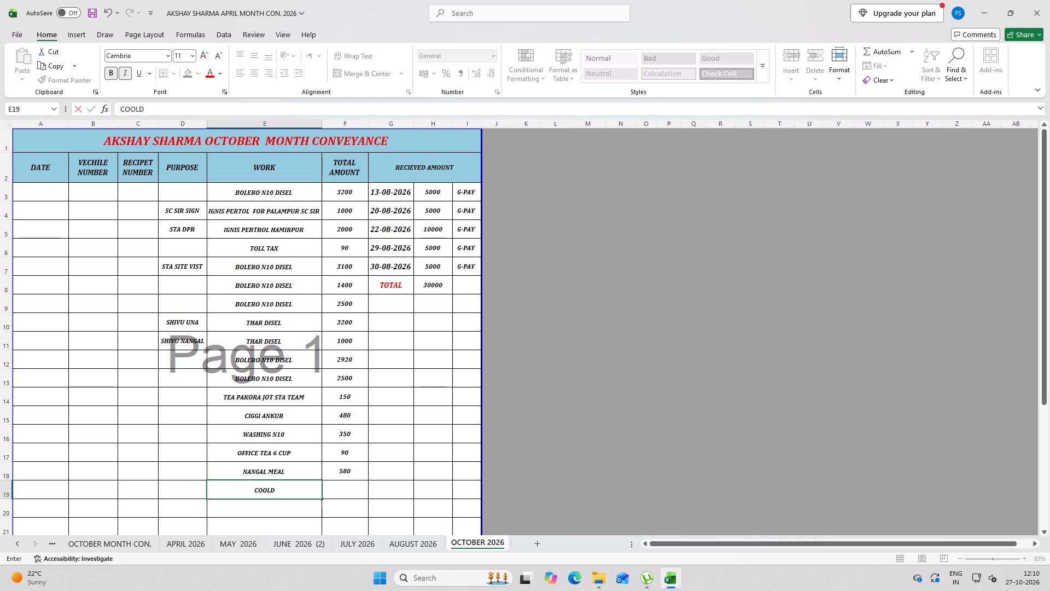
key(BackSpace)
key(BackSpace)
key(BackSpace)
key(BackSpace)
text(LD DRINK)
key(Tab)
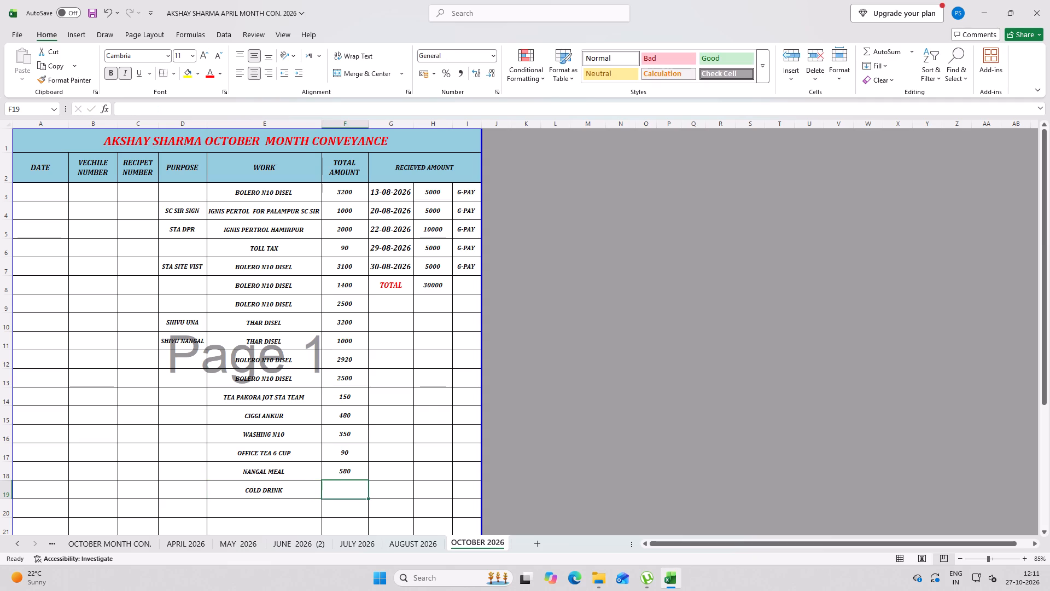
text(80)
key(Down)
Enter DOOR LOCK as the work in row 20 with a total amount of 100.
key(Left)
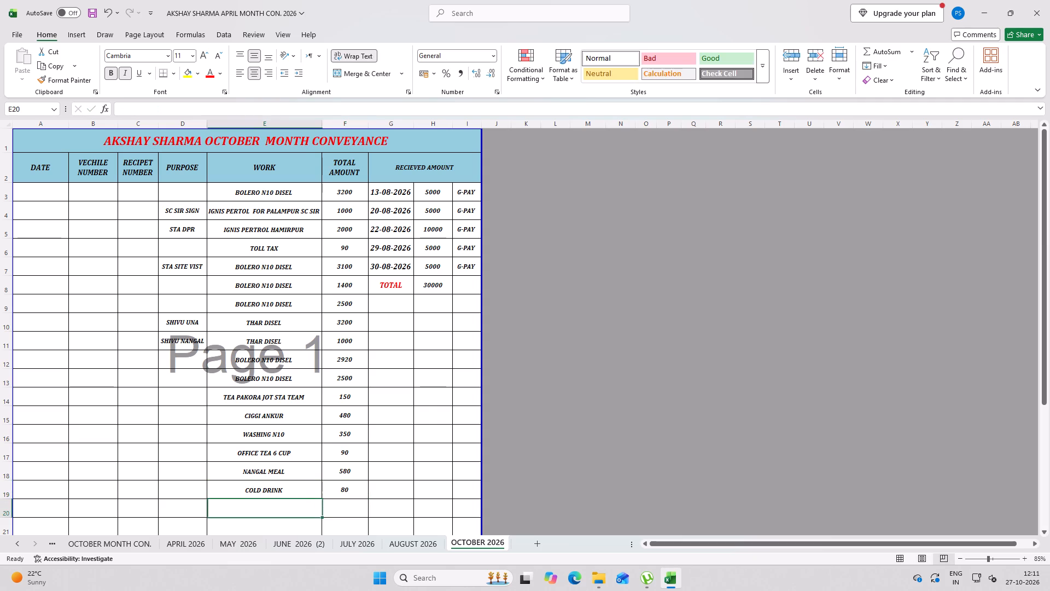
text(DOOR LOCK)
key(Tab)
text(100)
click(264, 531)
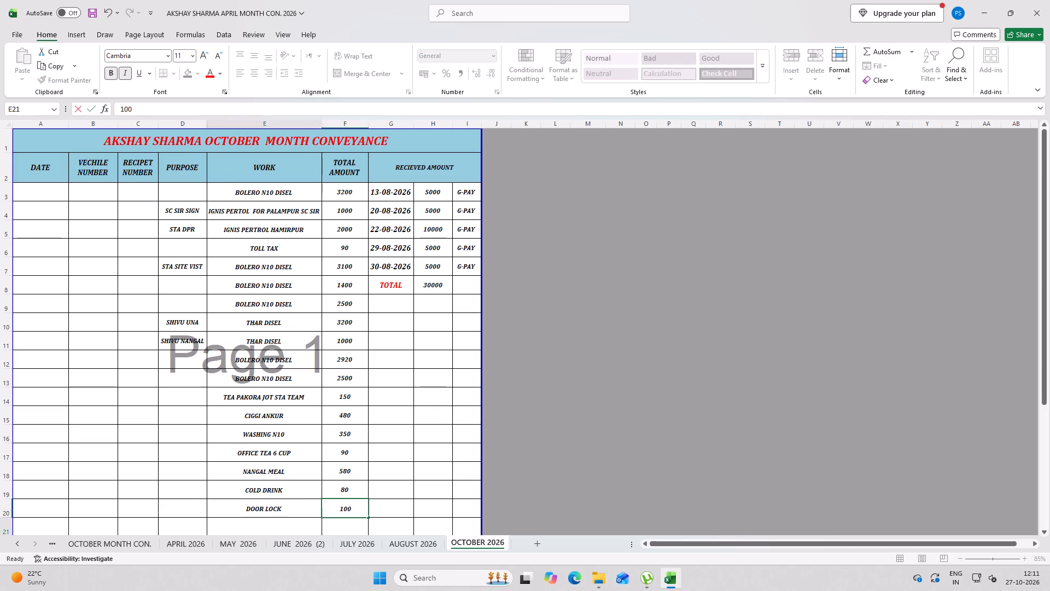
Enter SWEETS as the work in row 21 with a total amount of 1600.
scroll(275, 523, down, 1)
text(SWEETS)
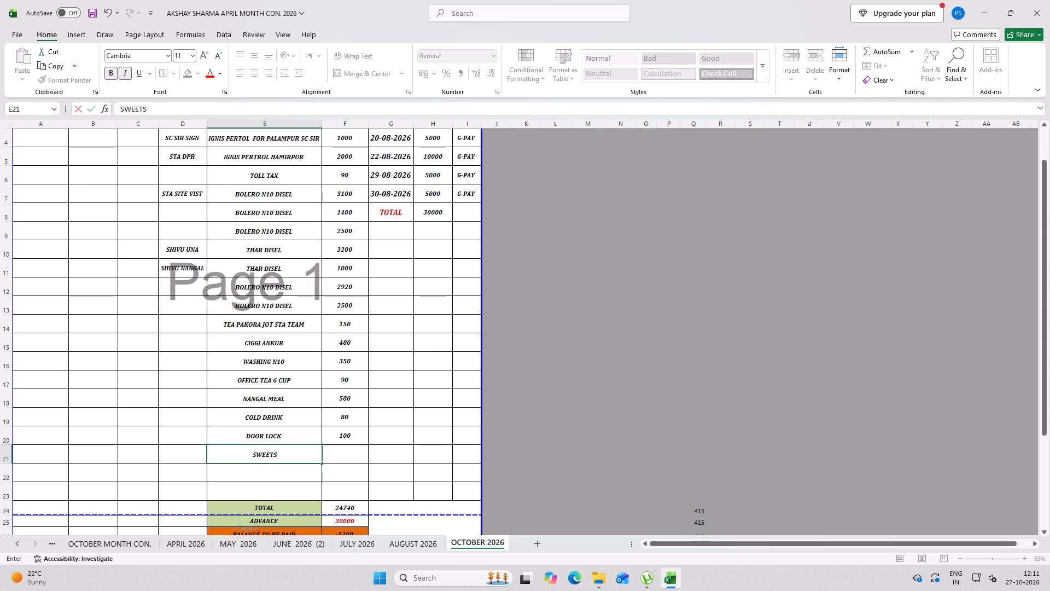
key(space)
key(Tab)
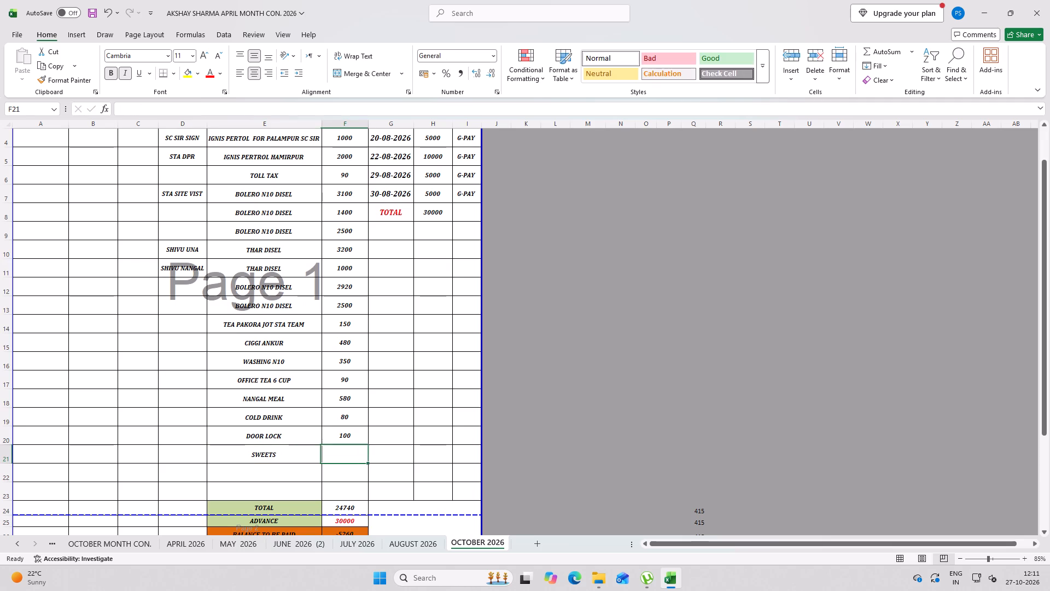
text(1600)
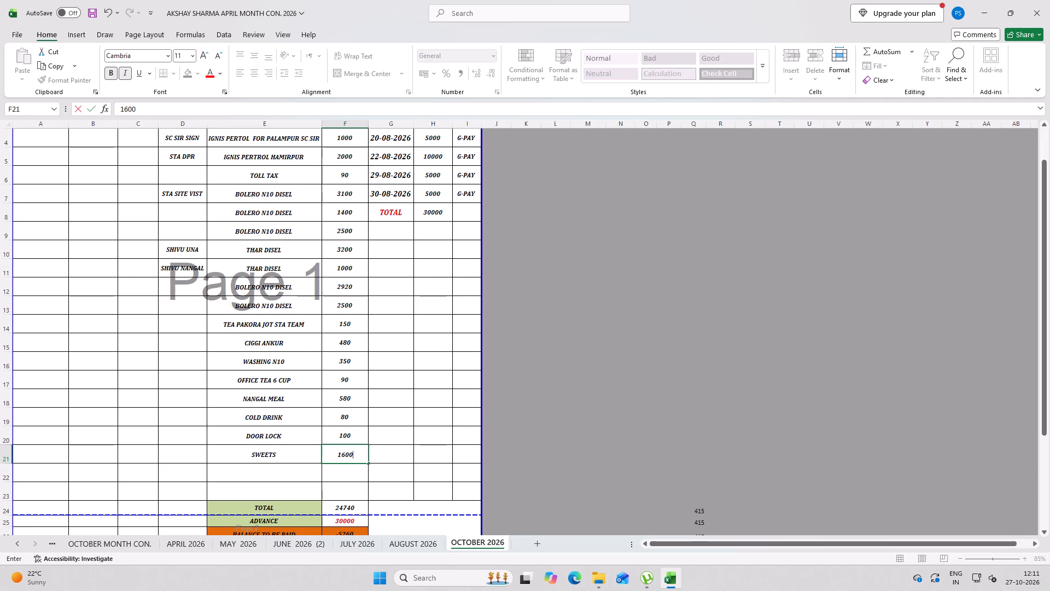
Enter STA 2 MEAL as the work in row 22 with a total amount of 200.
click(255, 473)
text(STA)
key(space)
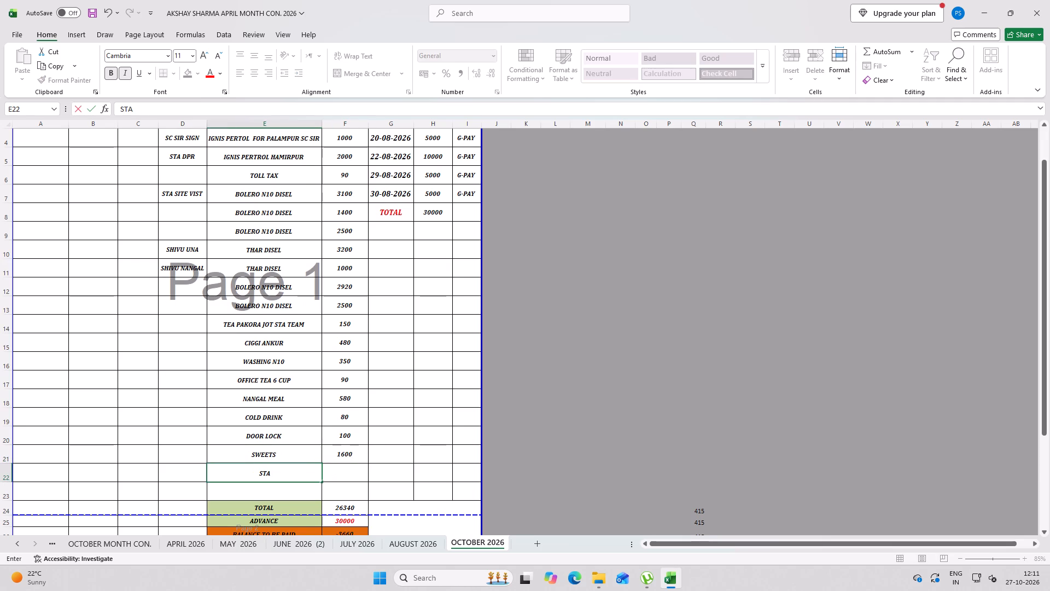
text(2 MR)
key(BackSpace)
text(EAL)
key(space)
key(Tab)
key(1)
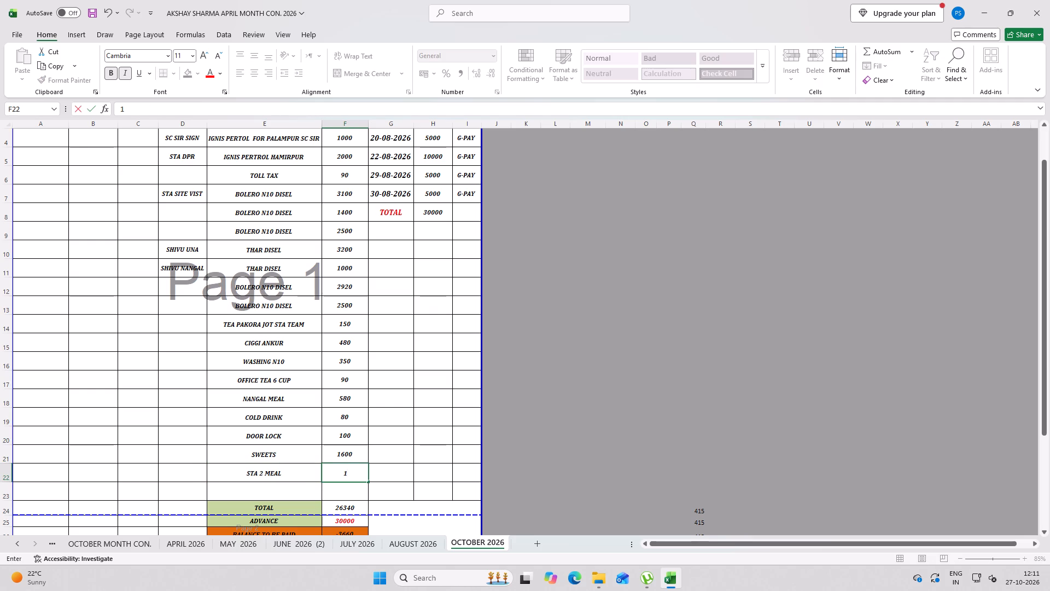
key(BackSpace)
text(200)
click(667, 420)
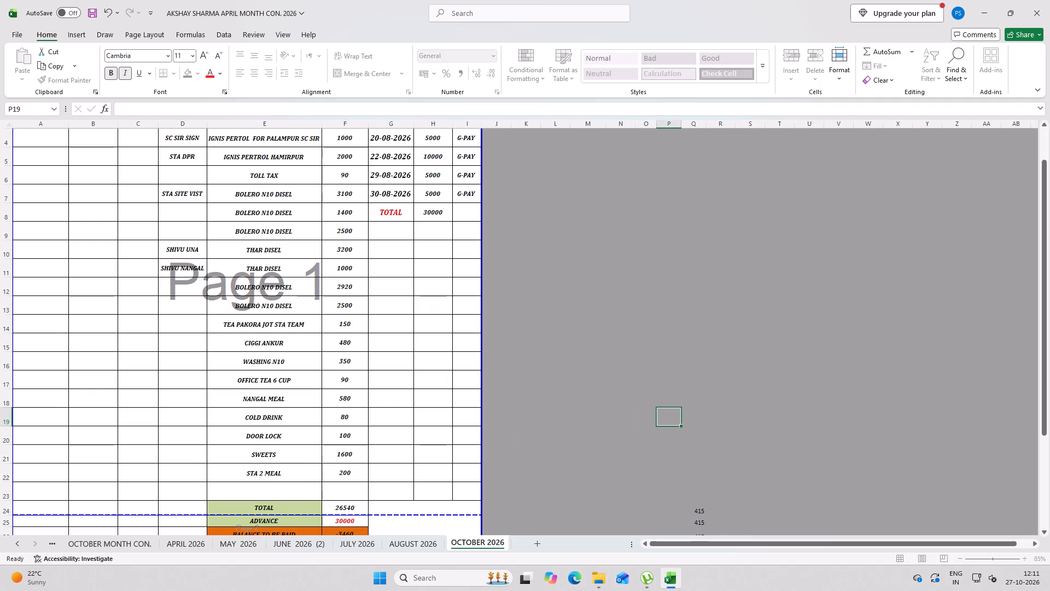
Enter STAMP PAPER as the work in row 23 with a total amount of 150.
click(380, 474)
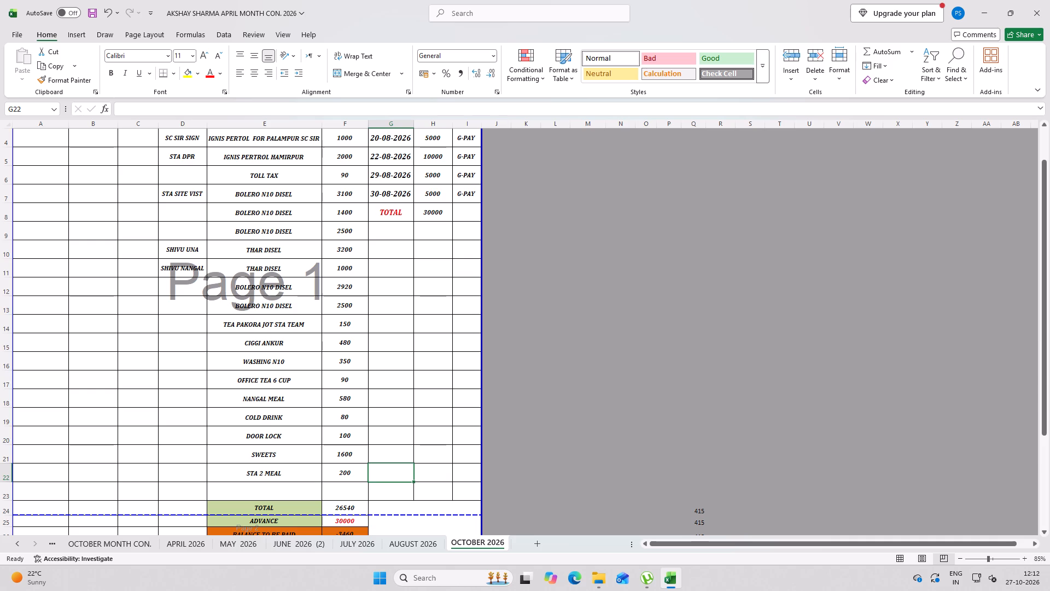
click(295, 495)
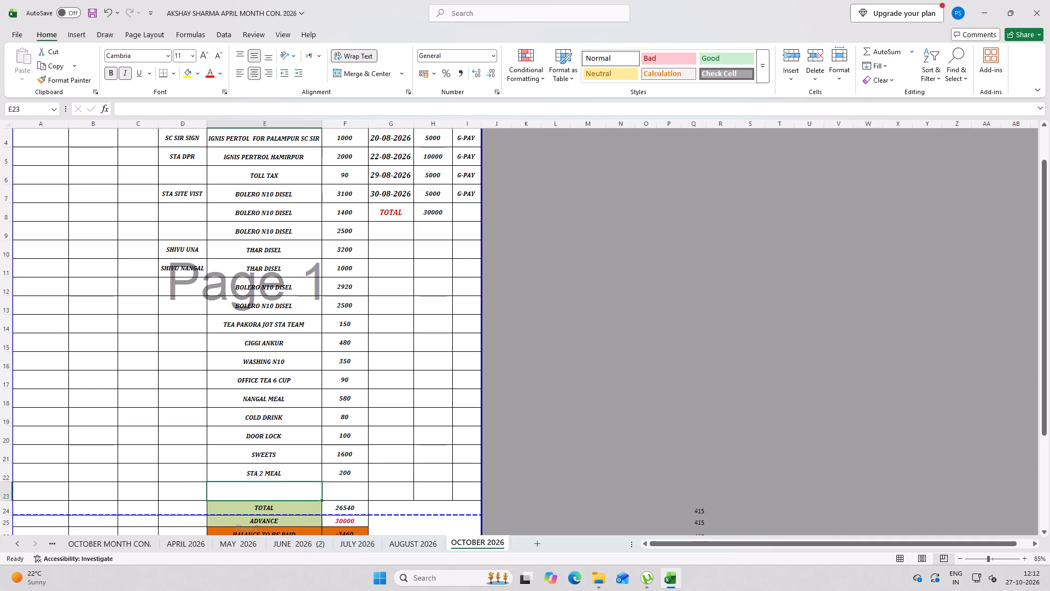
text(STAMP PA)
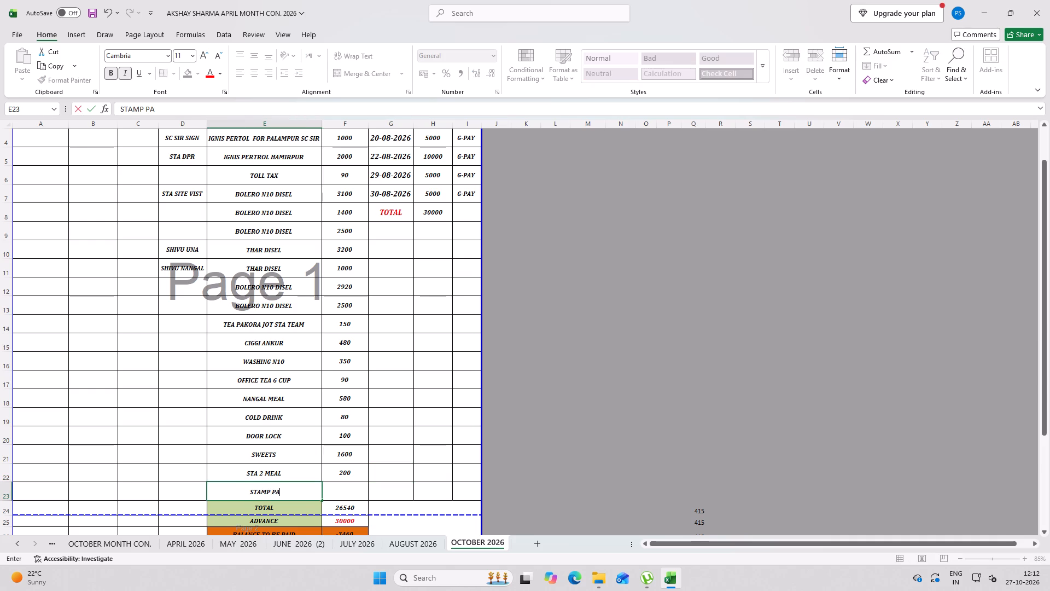
text(PR)
key(BackSpace)
text(ER)
click(344, 491)
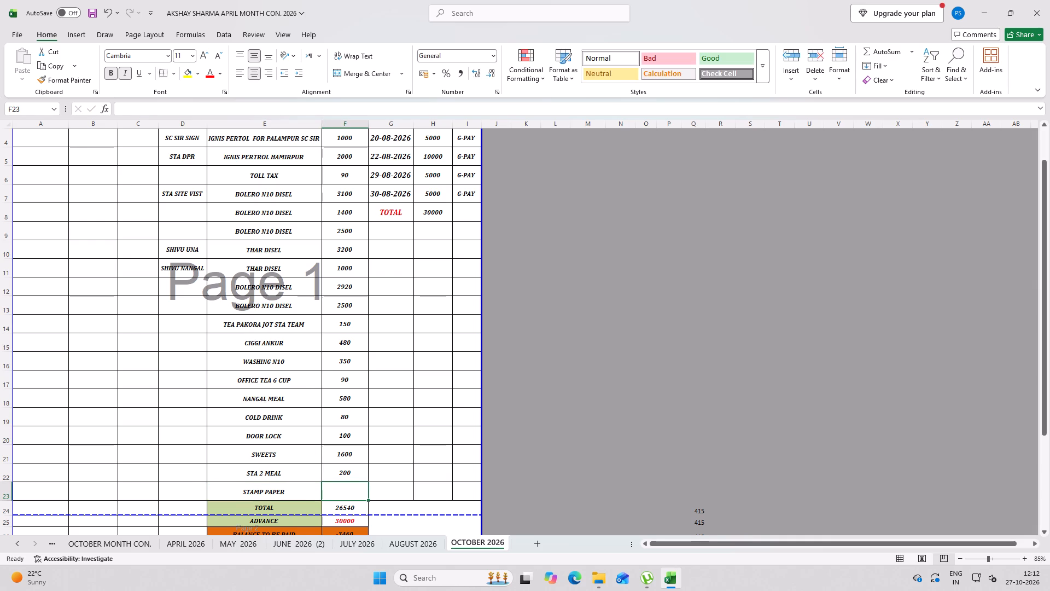
text(150)
click(442, 493)
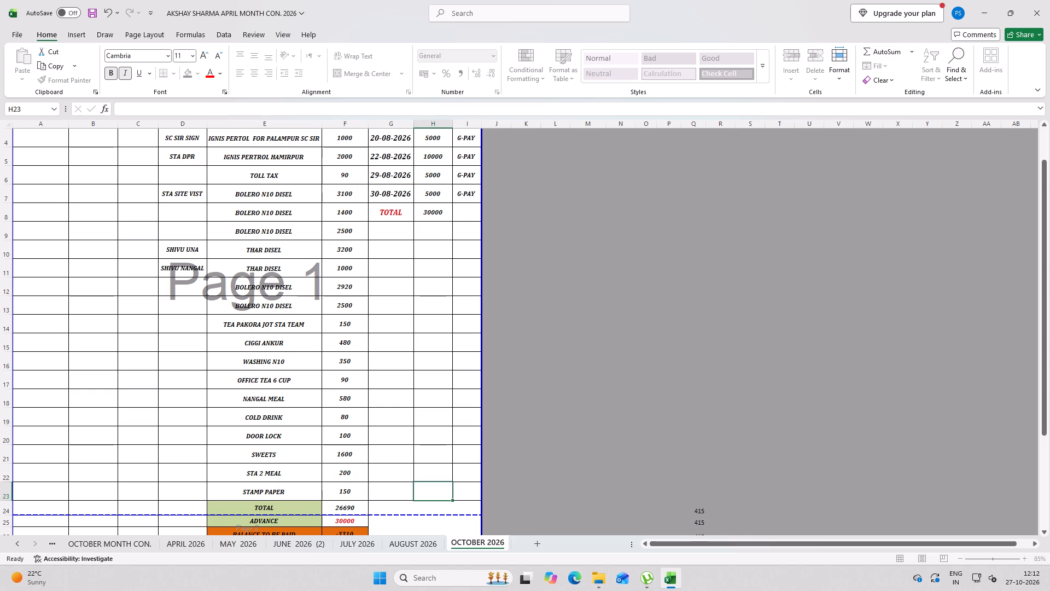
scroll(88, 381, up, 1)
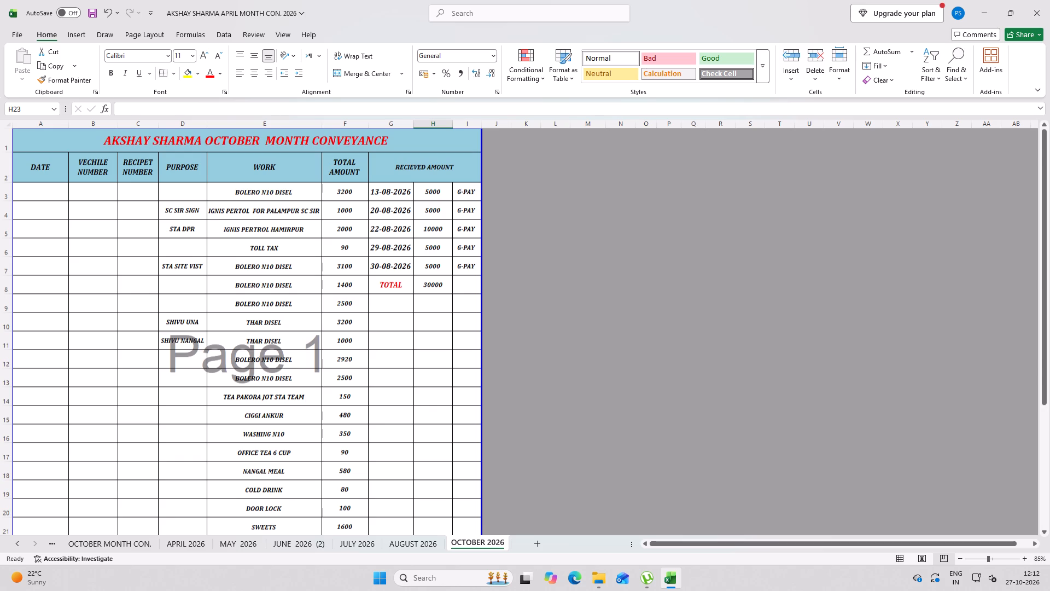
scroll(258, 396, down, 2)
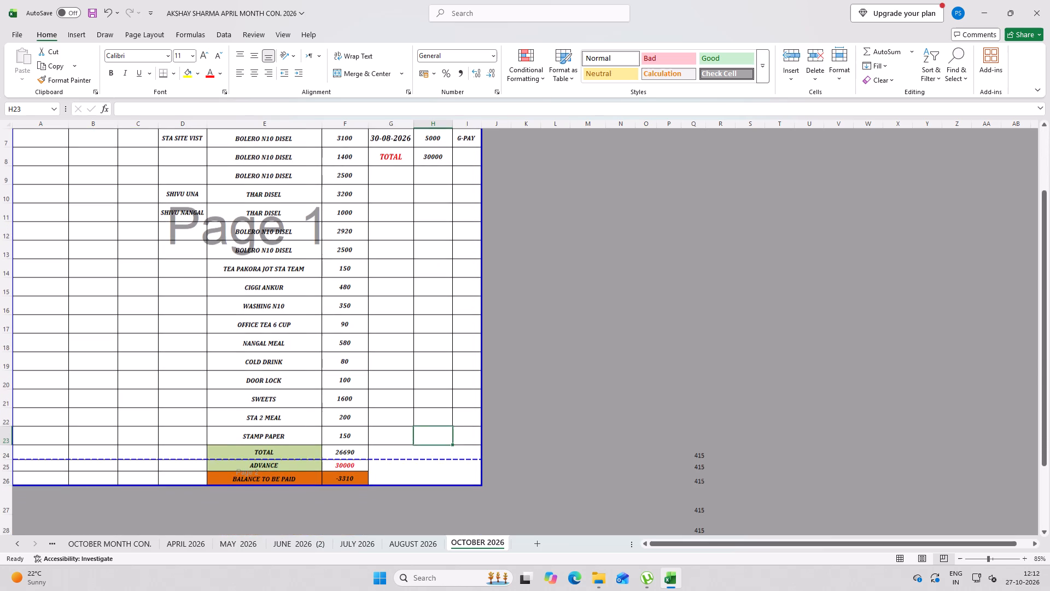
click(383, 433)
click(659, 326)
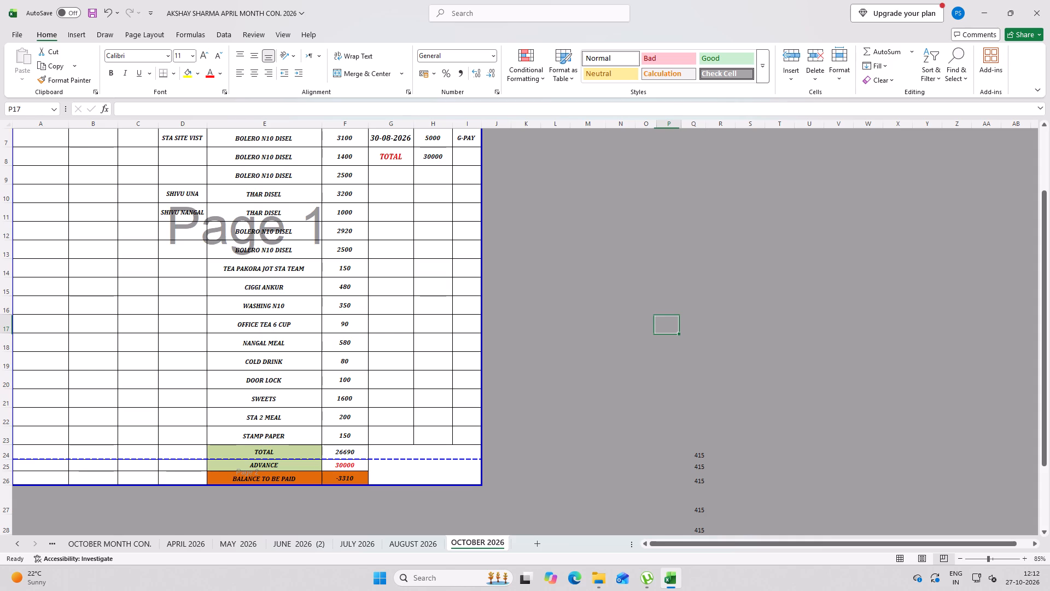
Clear the old August dates, amounts and G-PAY entries from rows 3 to 7 of the received amount section.
scroll(183, 384, up, 3)
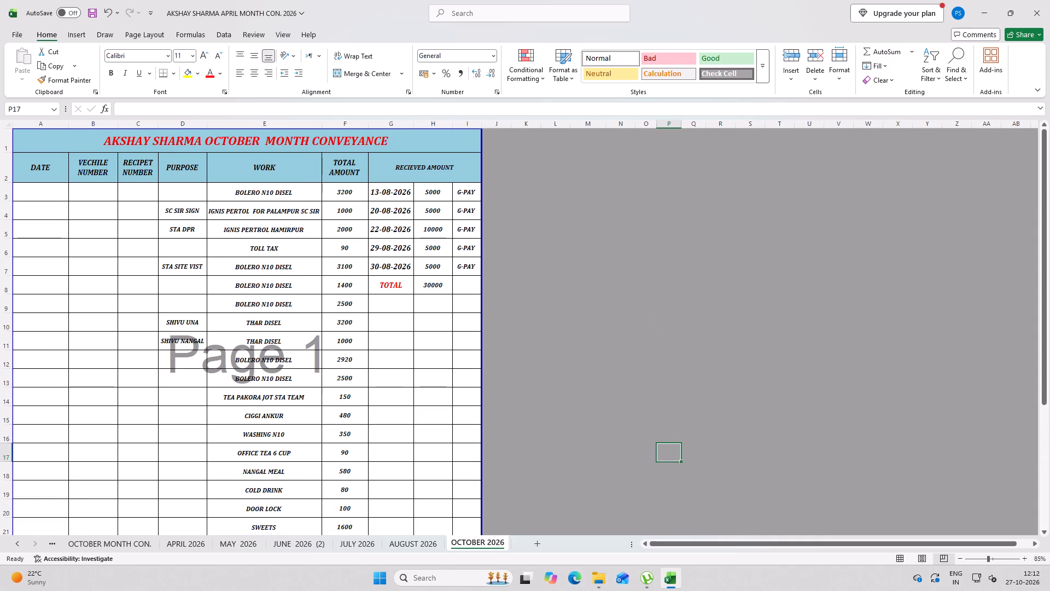
drag(385, 183, 428, 221)
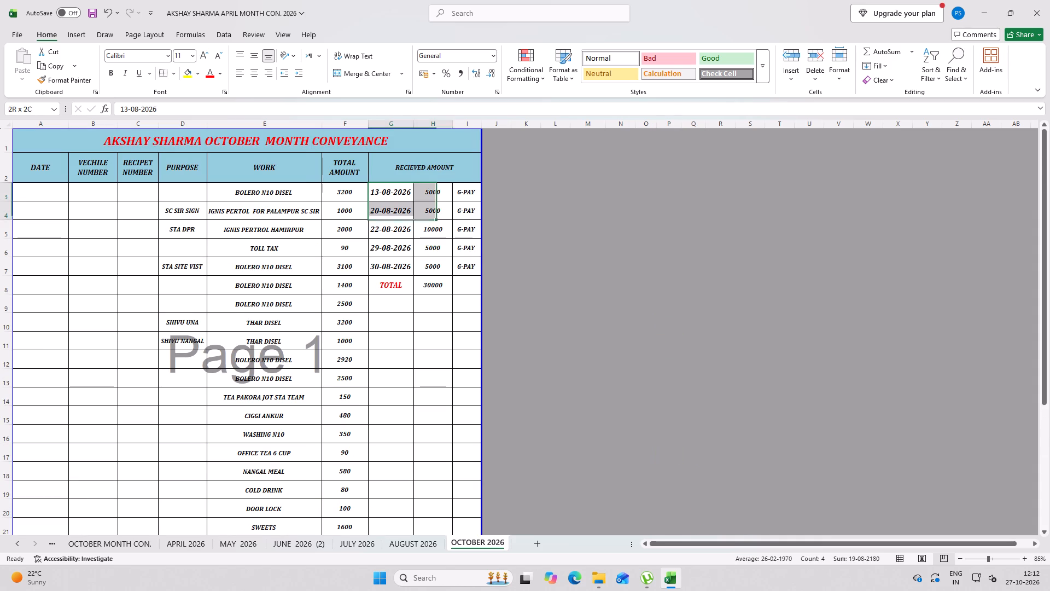
drag(428, 221, 481, 264)
key(Delete)
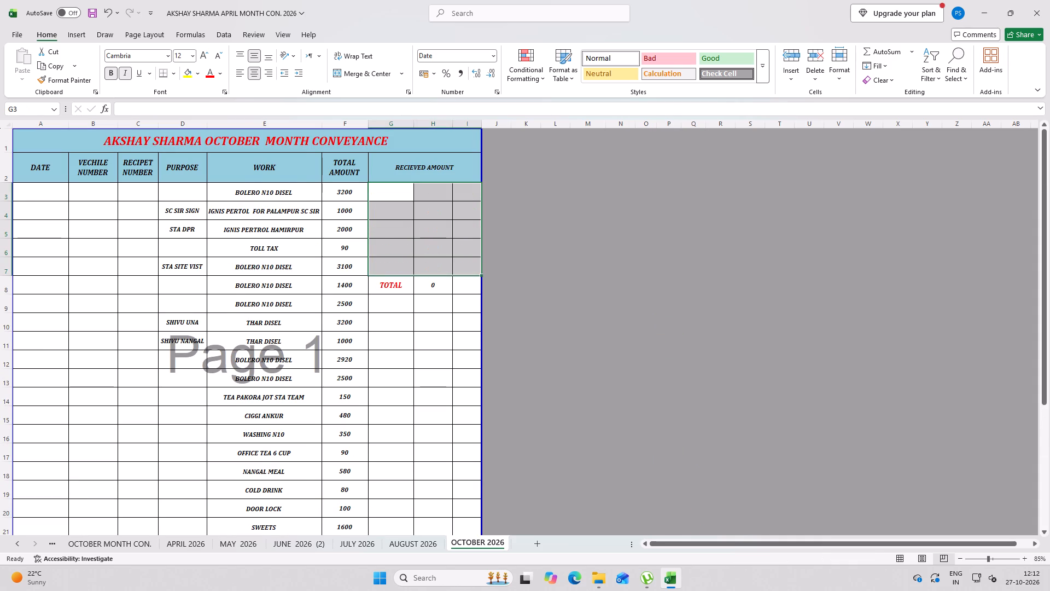
Insert two blank rows above the expense TOTAL row, directly below STAMP PAPER.
scroll(456, 279, down, 3)
click(0, 396)
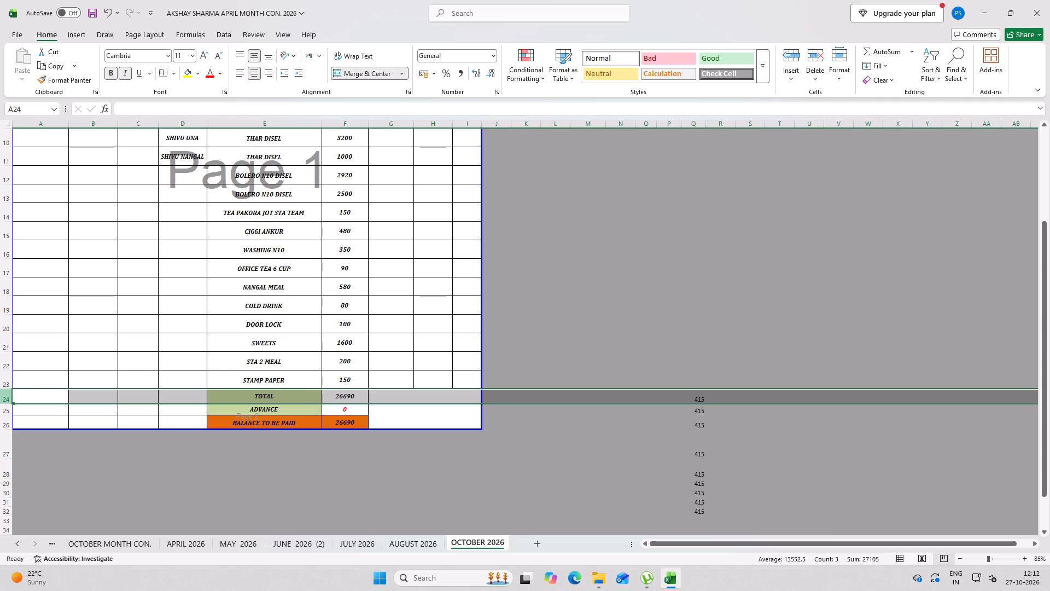
key(ctrl+plus)
key(ctrl+plus)
click(253, 409)
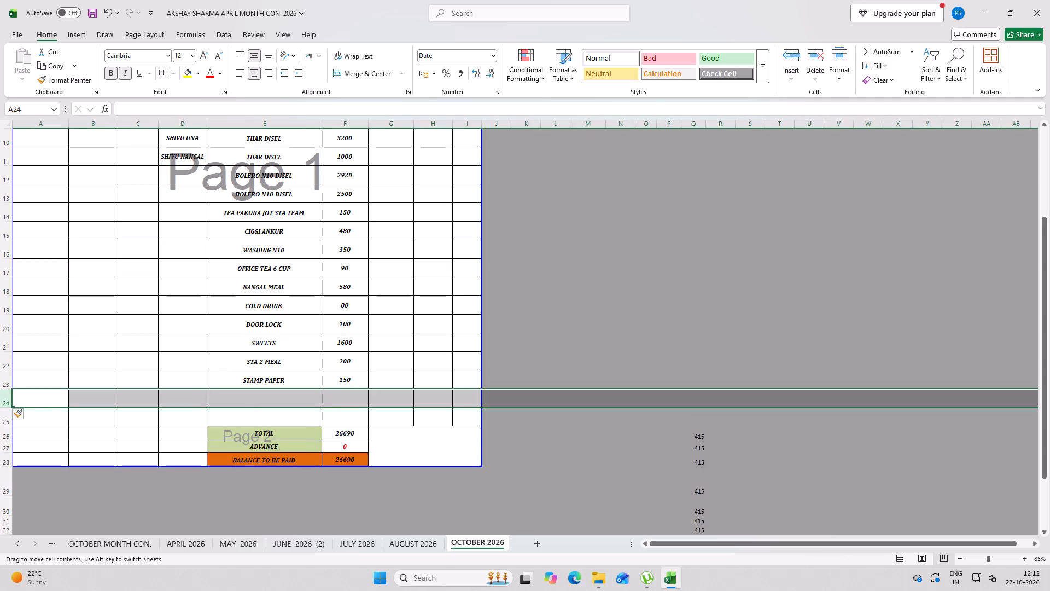
click(254, 397)
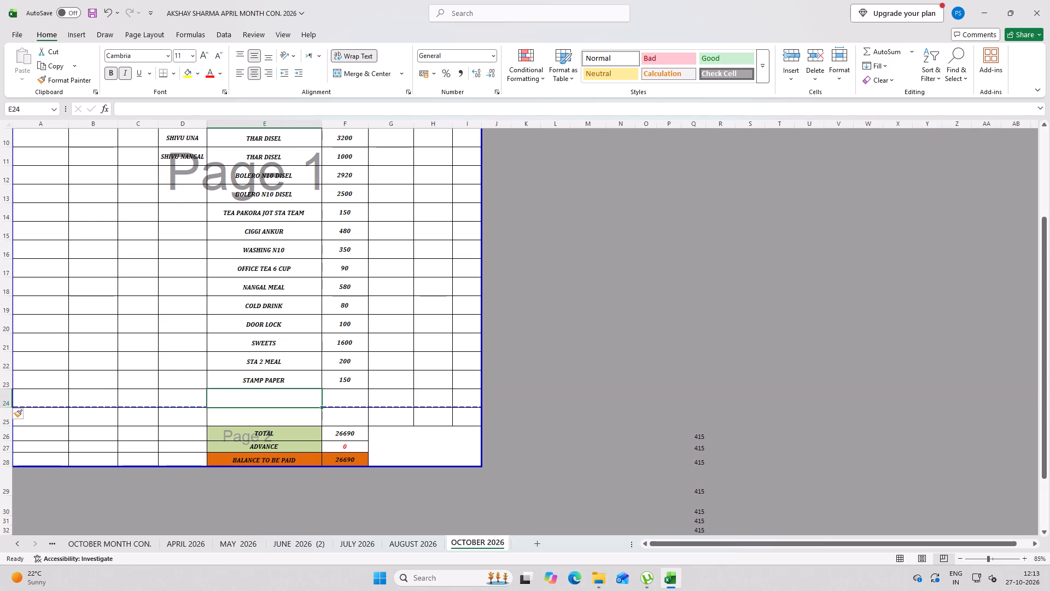
Move the received amount TOTAL label and its sum from row 8 down to row 10.
scroll(296, 311, up, 4)
click(402, 188)
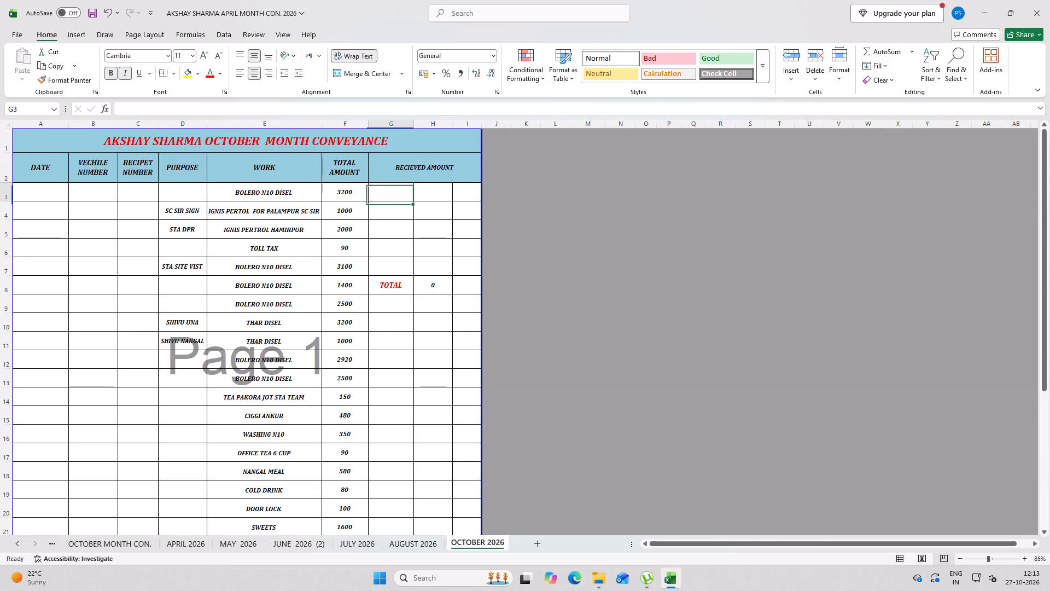
drag(383, 288, 423, 283)
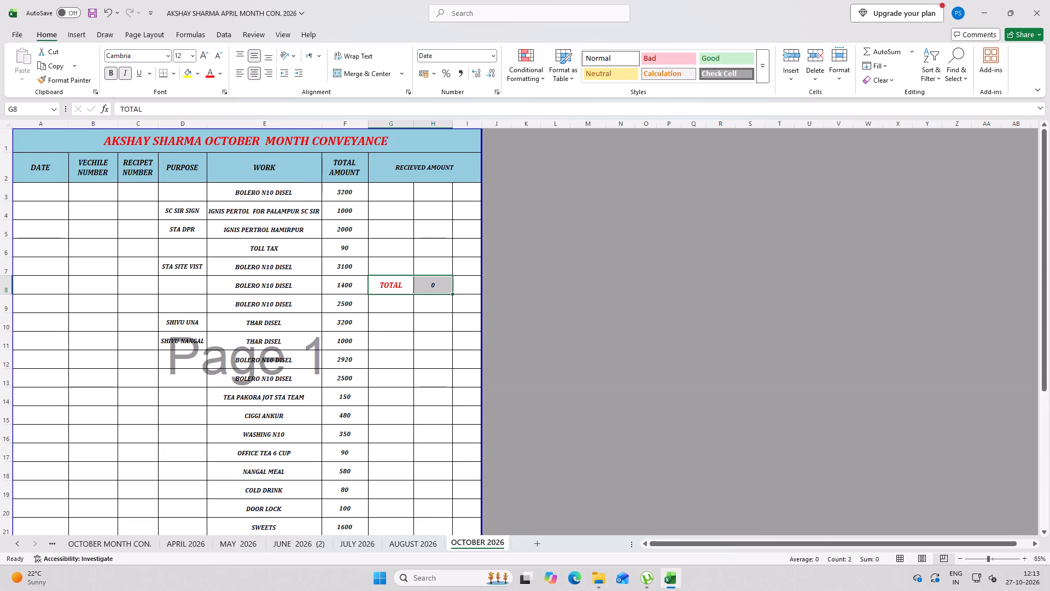
key(ctrl+x)
drag(387, 327, 425, 332)
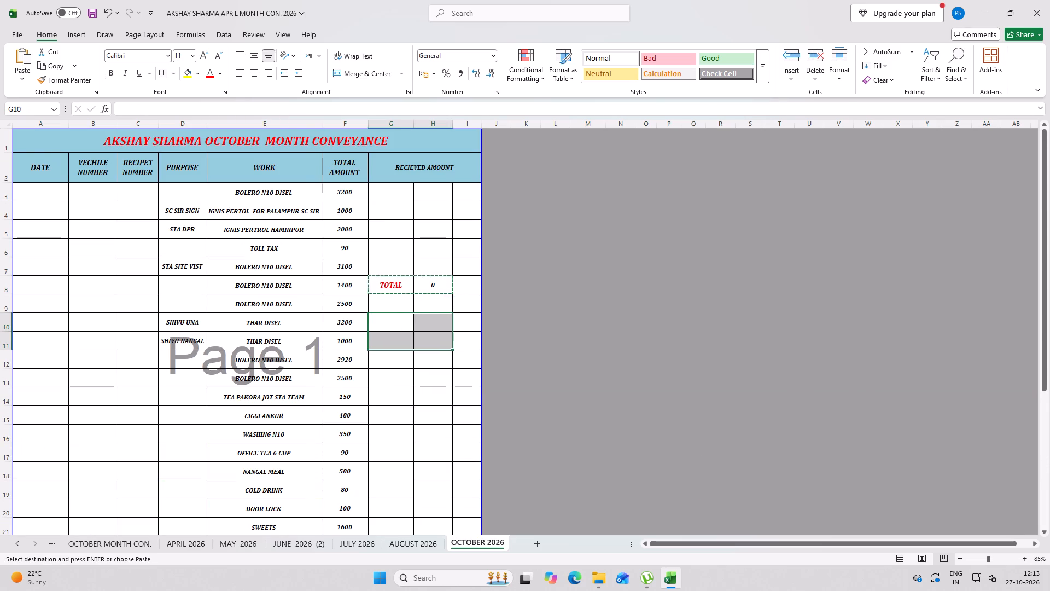
key(ctrl+v)
click(405, 378)
Enter a received amount of 5000 dated 02-10-2026 in row 3.
click(390, 194)
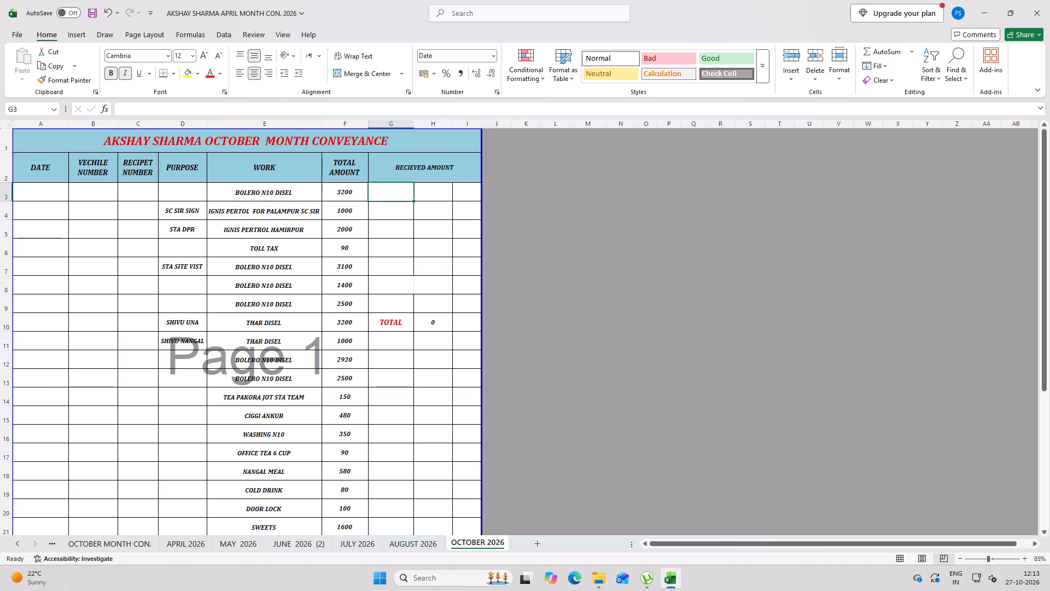
text(02-)
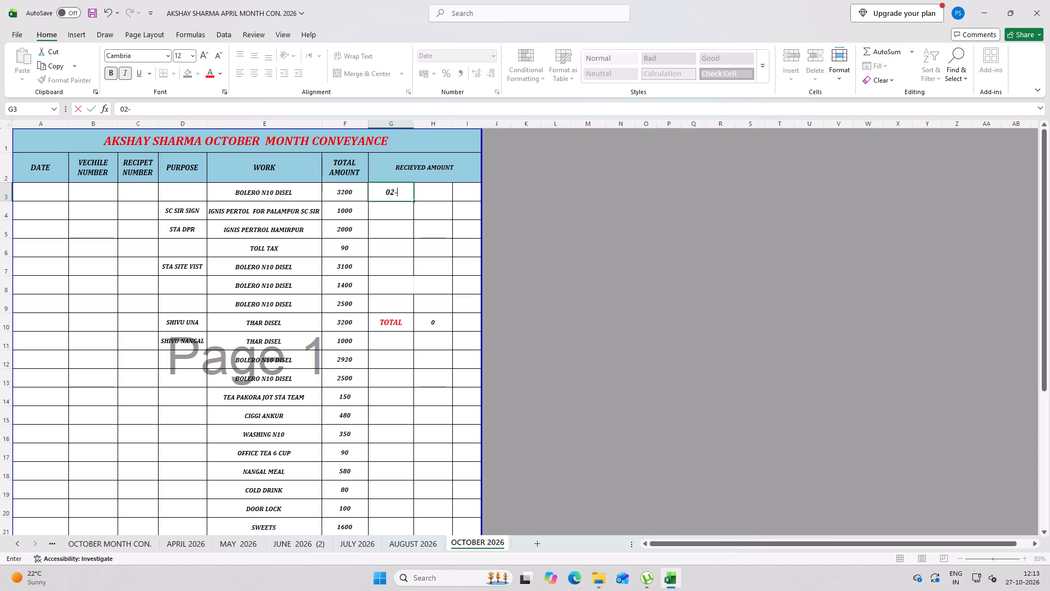
text(10-2026)
key(Right)
text(500)
key(0)
key(Down)
Enter a received amount of 10000 dated 15-10-2026 in row 4.
key(Left)
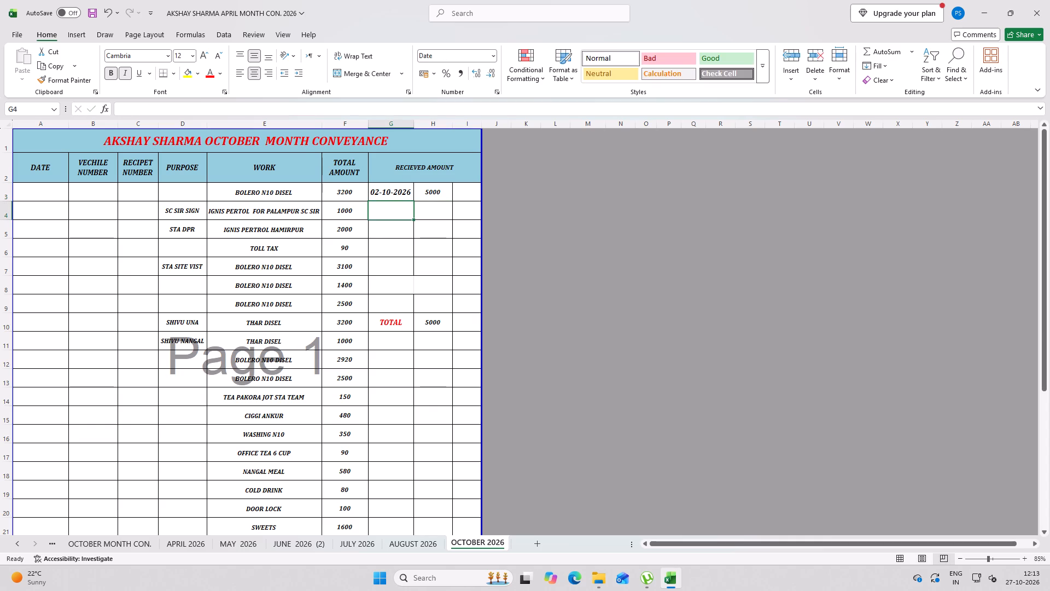
text(1000)
key(BackSpace)
key(BackSpace)
key(BackSpace)
key(BackSpace)
key(BackSpace)
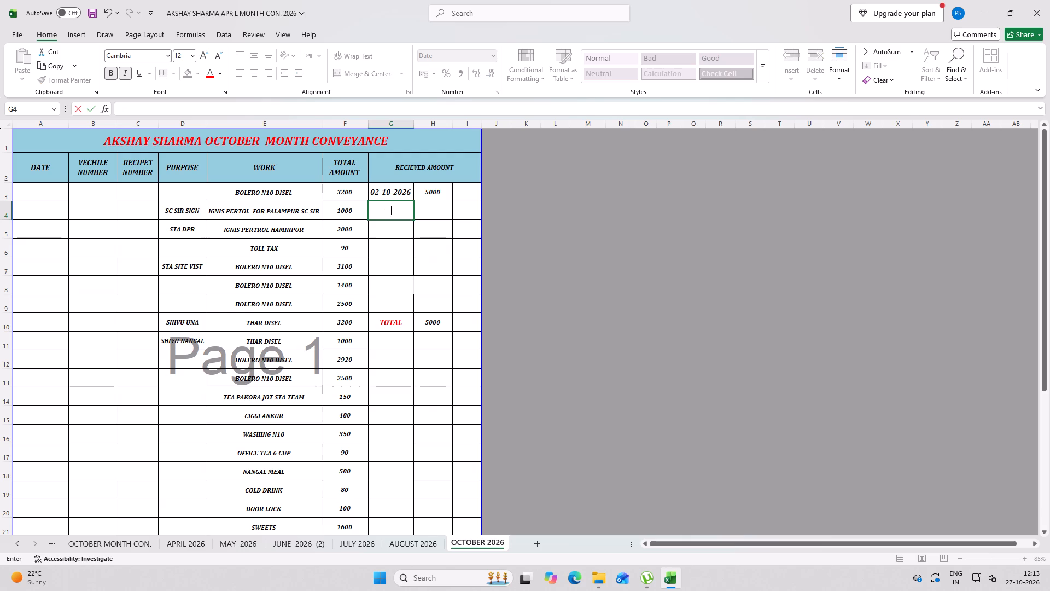
text(15-10)
text(-2026)
key(Right)
text(1000)
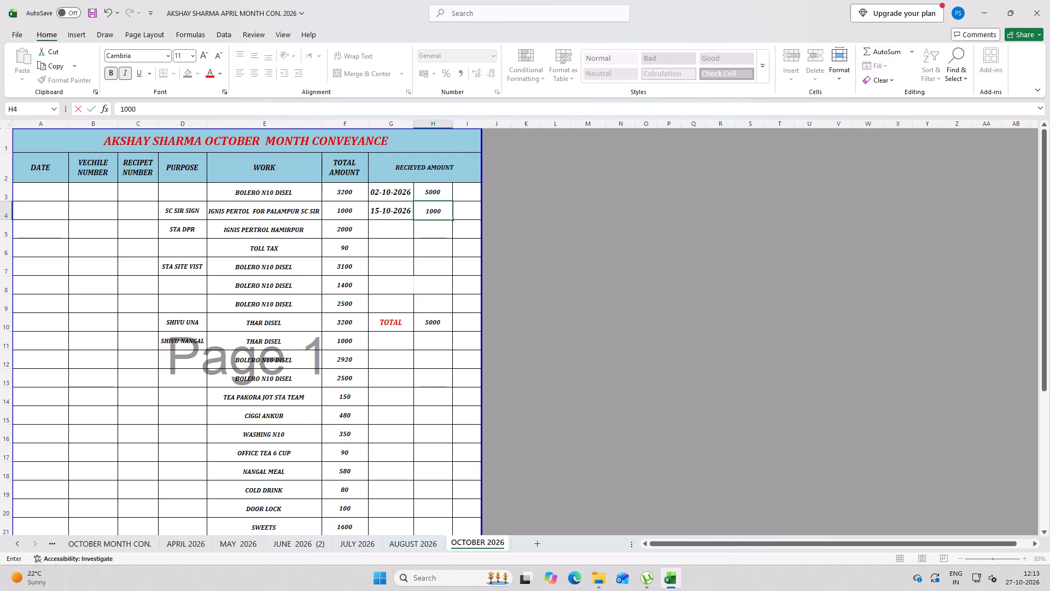
key(0)
key(Down)
Enter a received amount of 6000 dated 20-10-2026 in row 5.
key(Left)
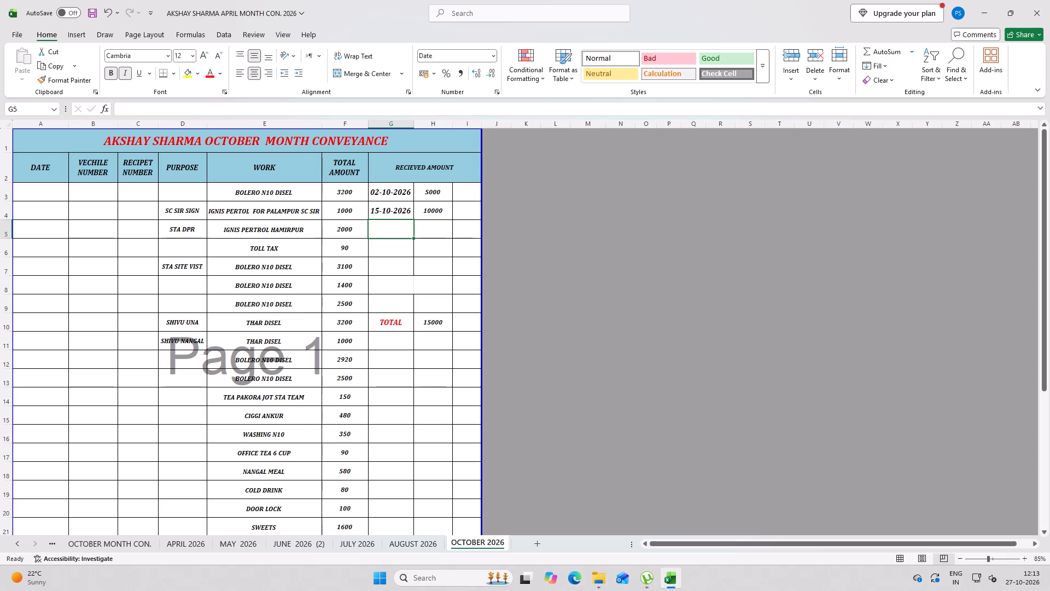
text(20-)
text(10-2026)
key(Right)
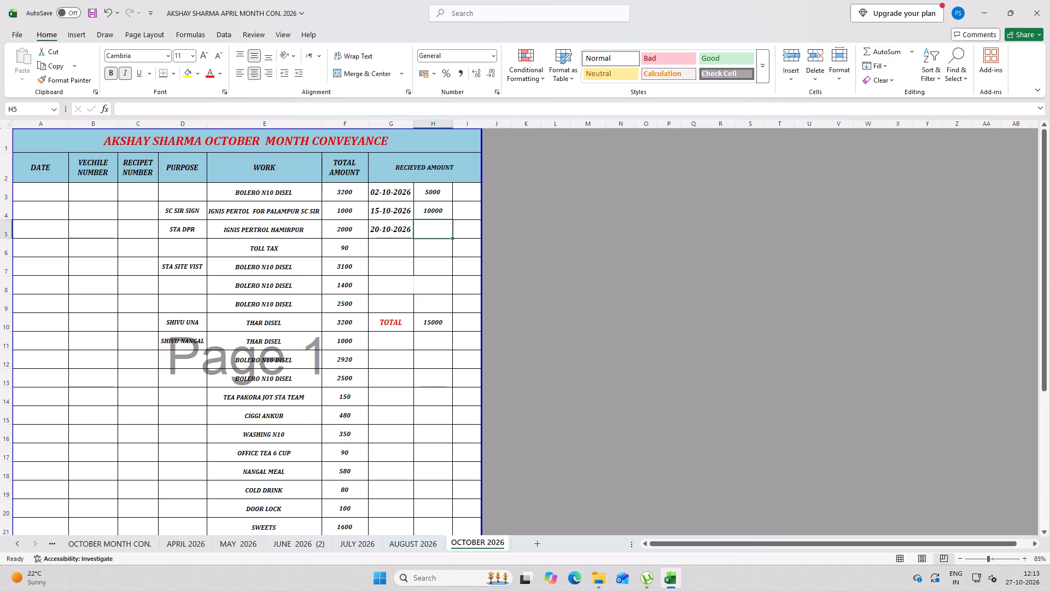
text(6000)
key(Down)
Enter a received amount of 5000 dated 21-10-2026 in row 6.
key(Left)
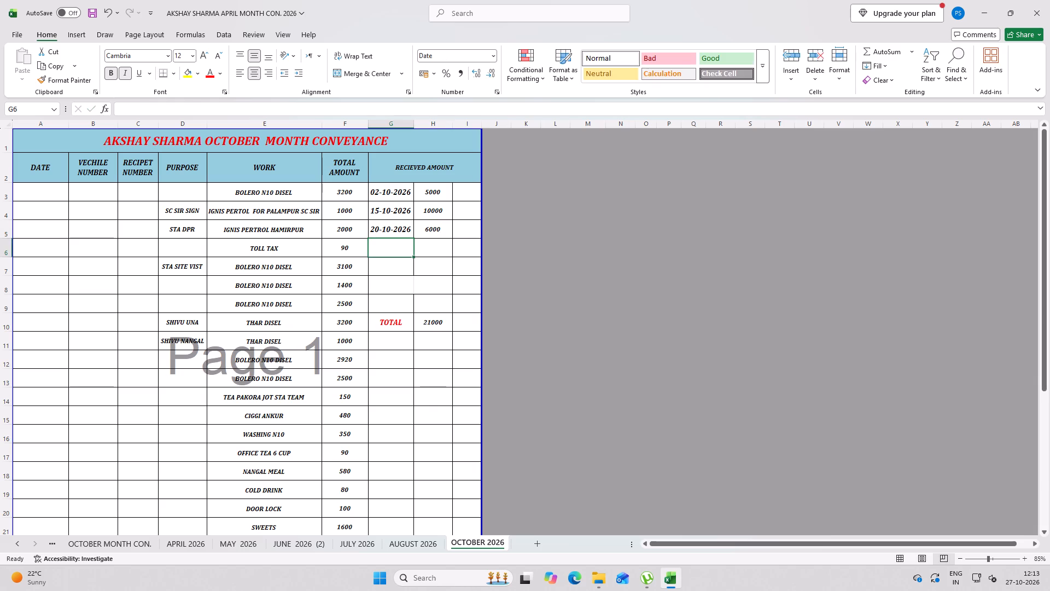
text(21-)
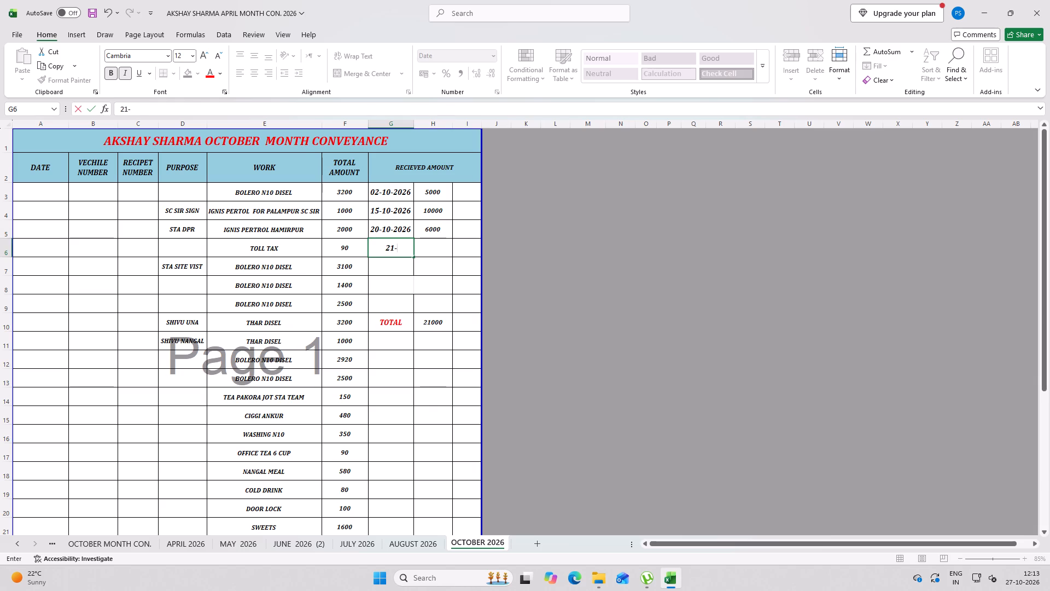
text(10-2026)
key(Right)
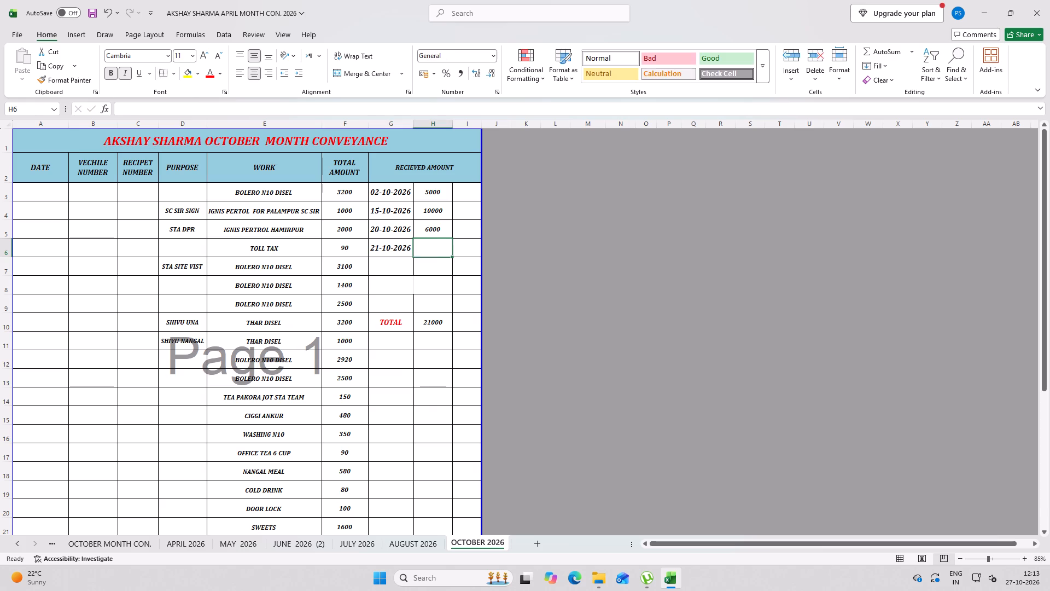
text(5000)
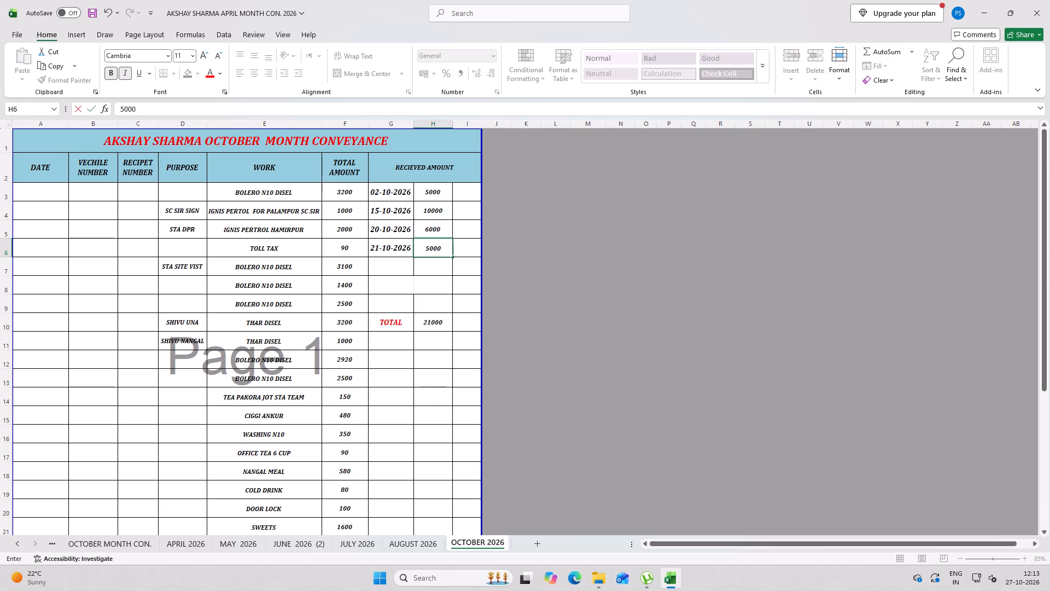
click(395, 294)
Enter a received amount of 5000 dated 24-10-2026 in row 7.
click(406, 263)
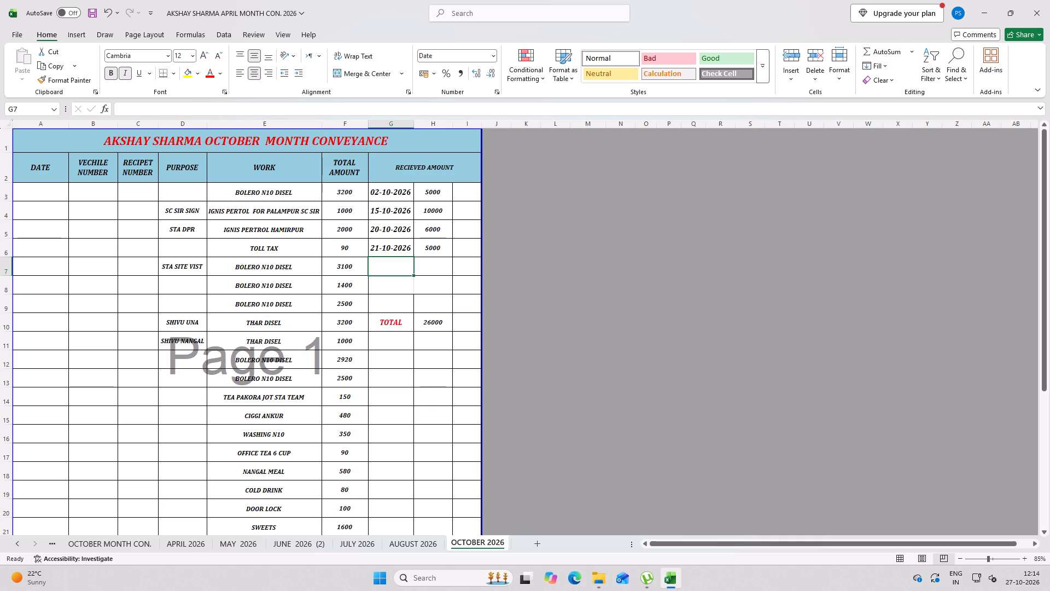
text(21)
key(BackSpace)
text(4-10-2026)
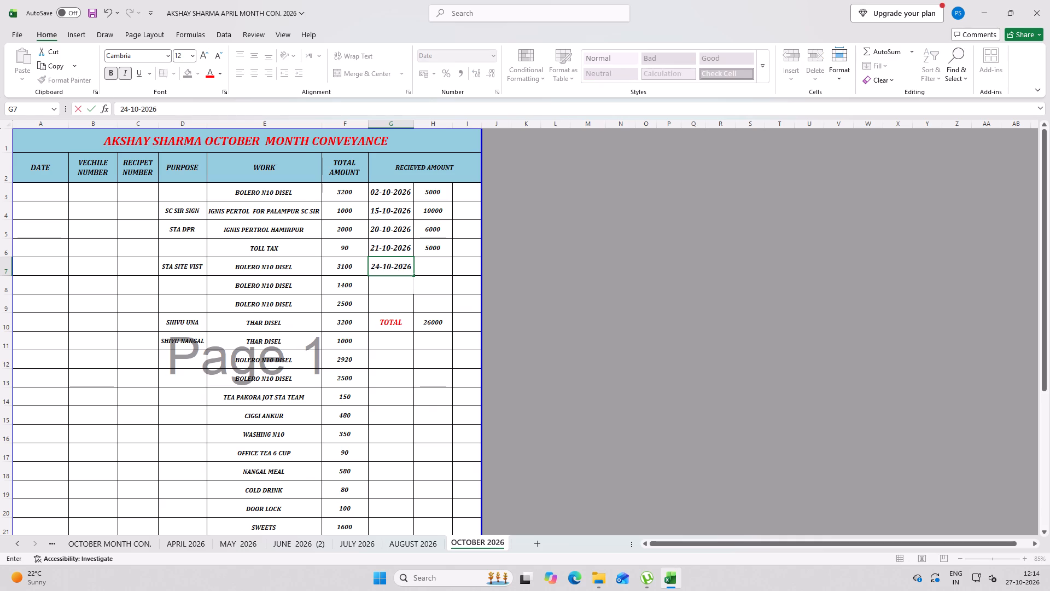
key(Right)
text(5000)
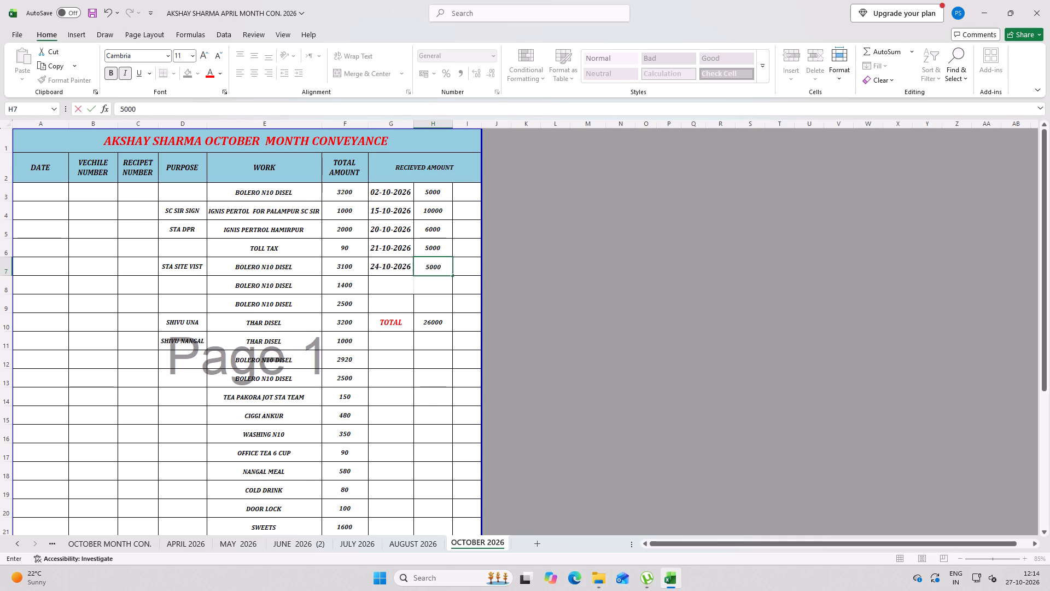
key(Down)
Enter a received amount of 5000 dated 26-10-2026 in row 8.
key(Left)
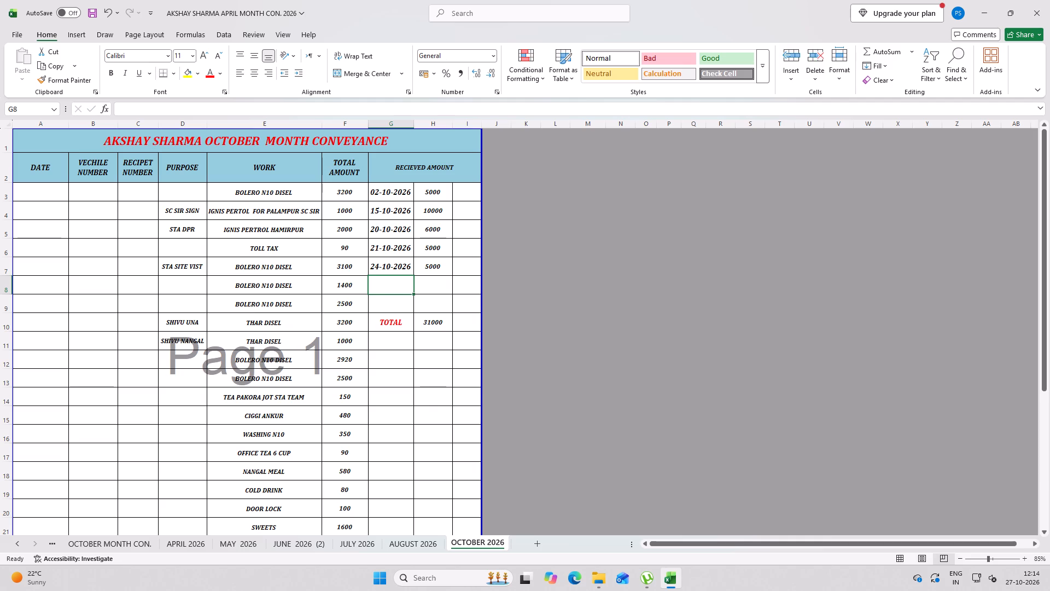
text(26-)
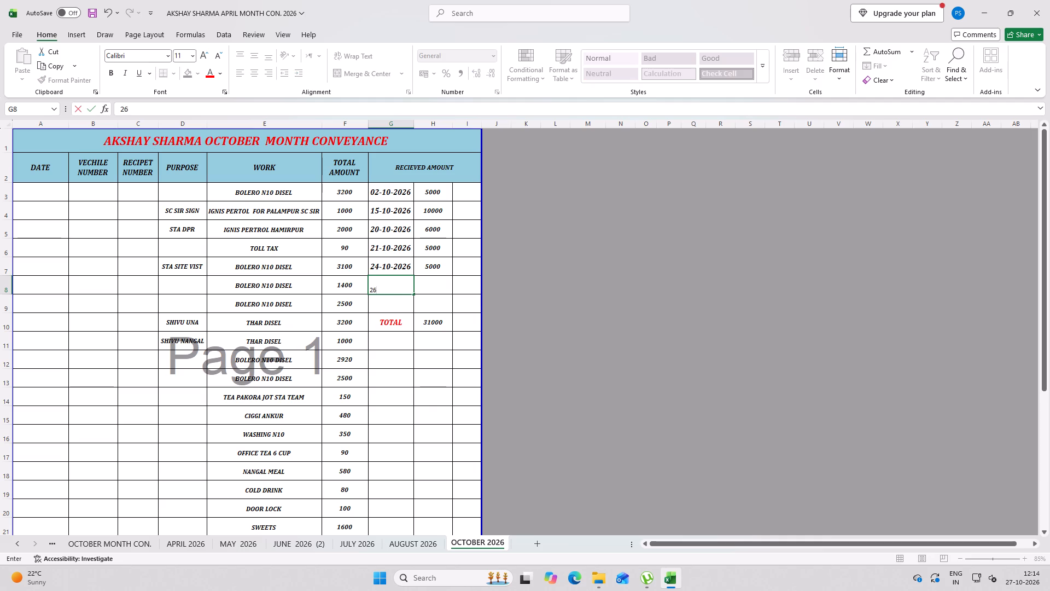
text(10-2026)
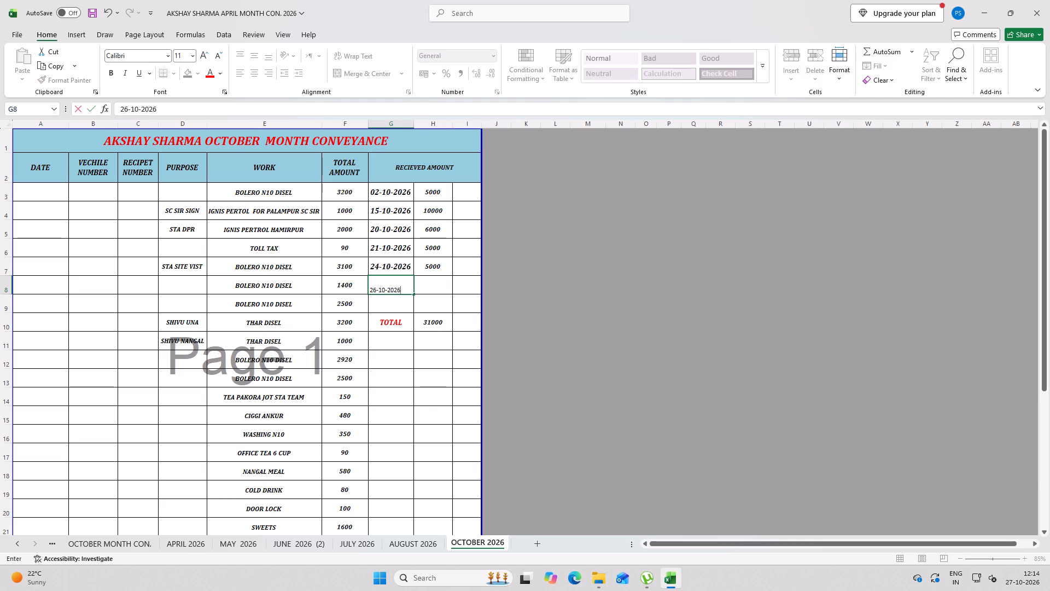
click(438, 286)
text(50)
text(00)
key(Return)
scroll(446, 289, up, 1)
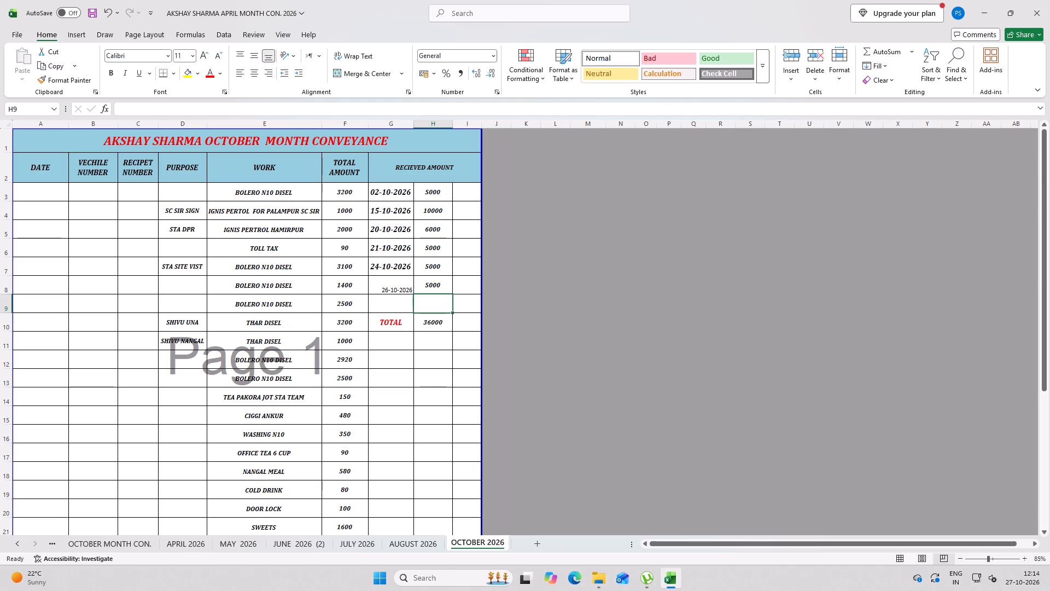
Move the received amount TOTAL label and its sum from row 10 up to row 9.
click(383, 304)
drag(390, 318, 419, 317)
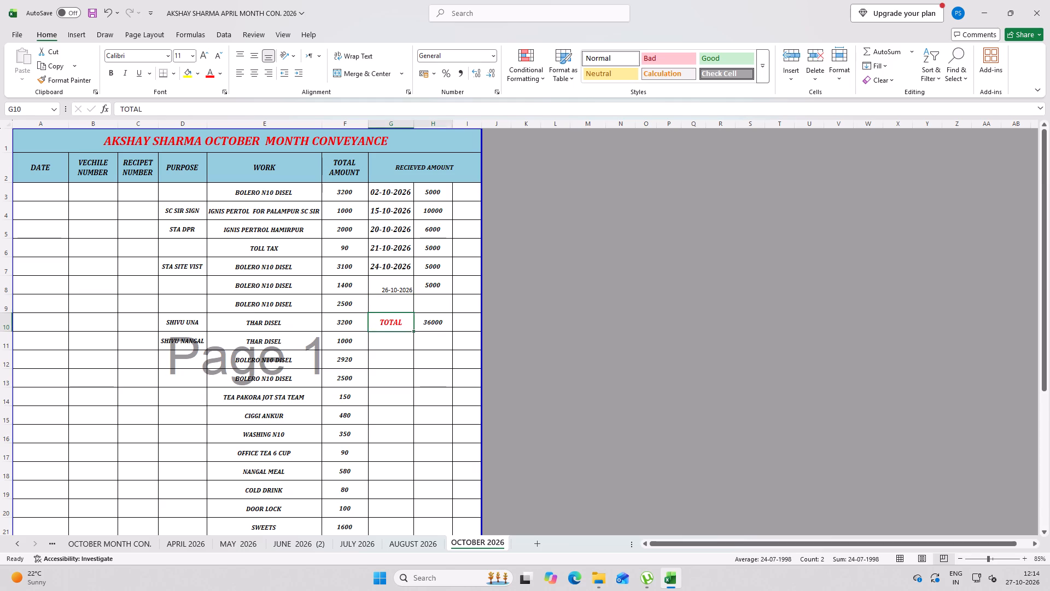
drag(419, 317, 428, 315)
key(ctrl+x)
drag(403, 303, 443, 305)
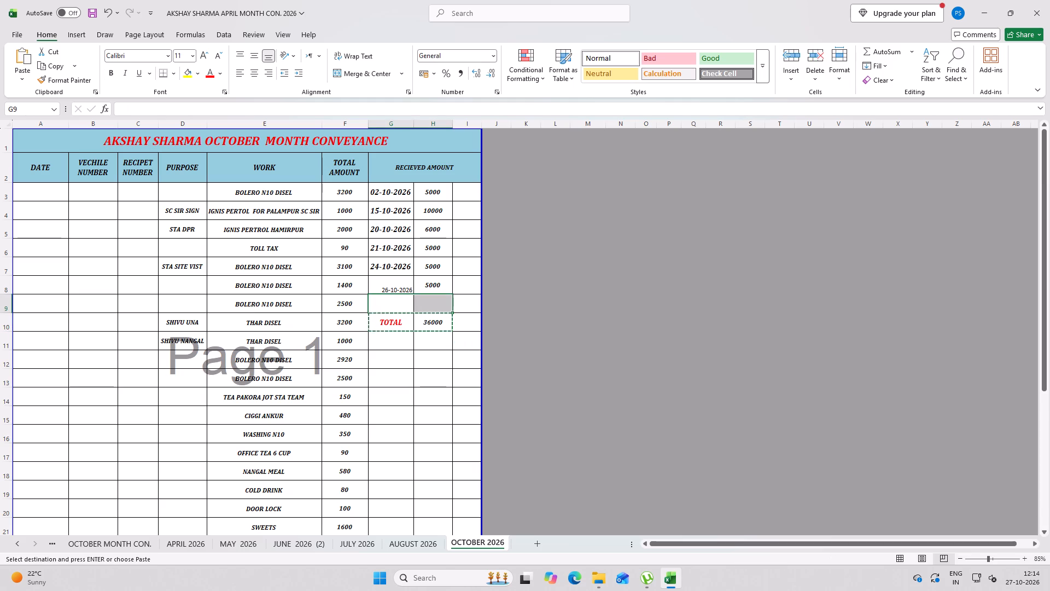
key(ctrl+v)
click(448, 352)
key(Escape)
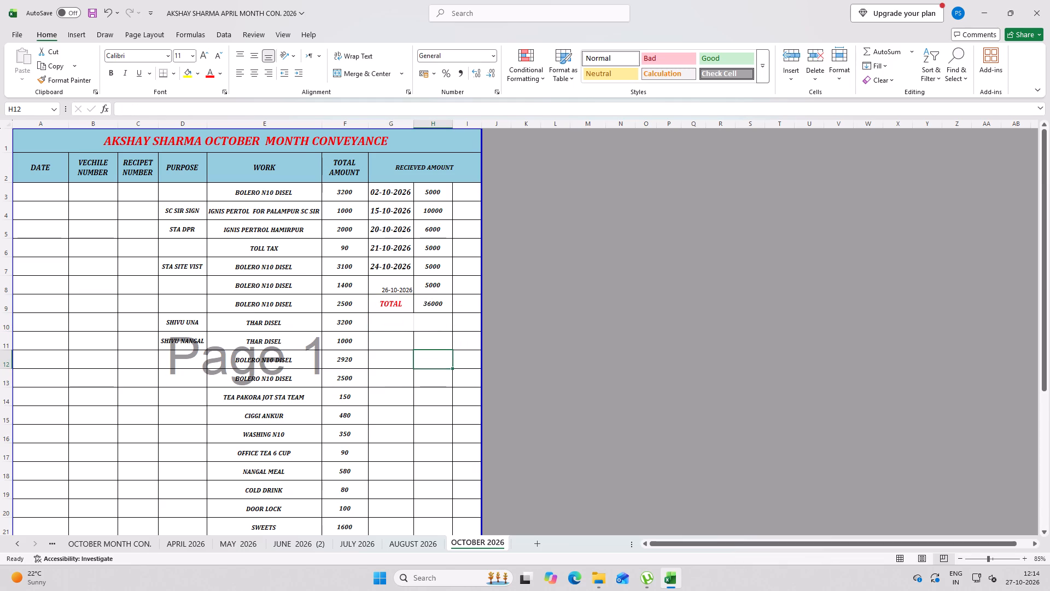
Copy the formatting of the 24-10-2026 date cell onto the 26-10-2026 date cell in row 8.
click(382, 265)
click(61, 82)
click(393, 283)
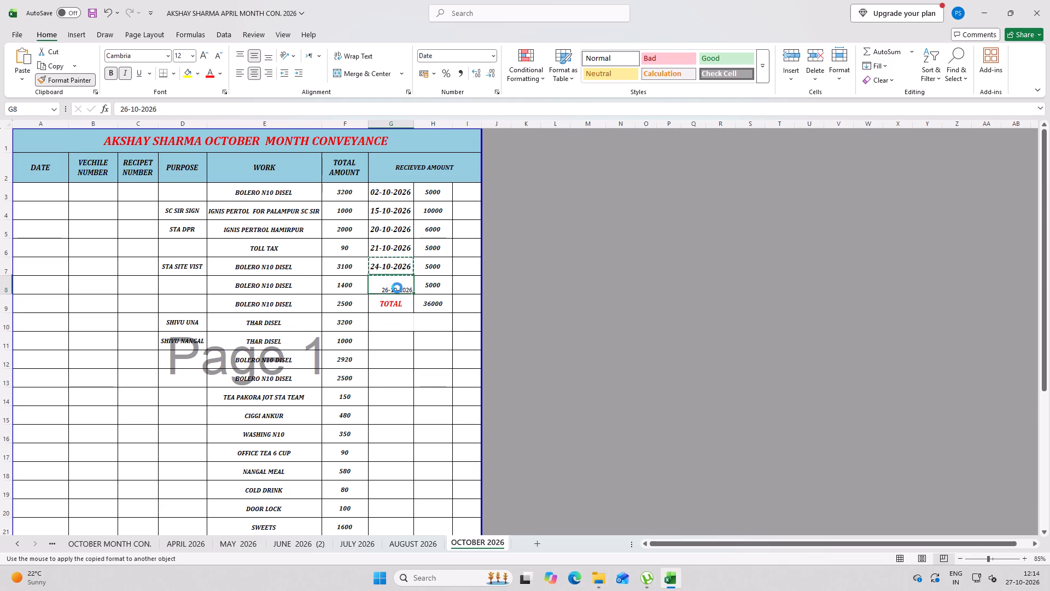
click(462, 312)
Add a REFUND expense with an amount of 5000 in row 24, below STAMP PAPER.
scroll(359, 388, down, 4)
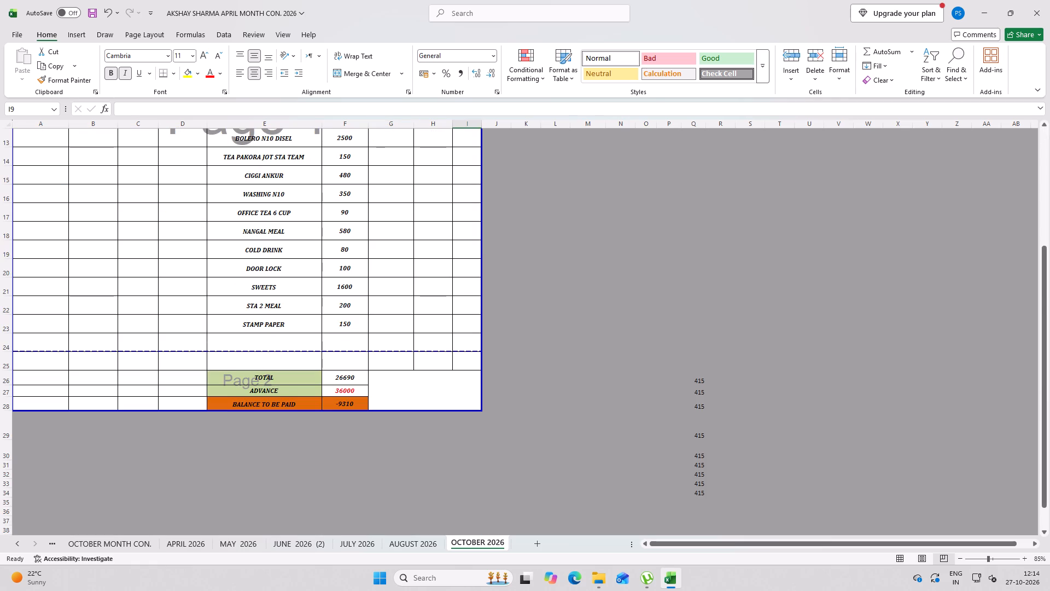
click(262, 343)
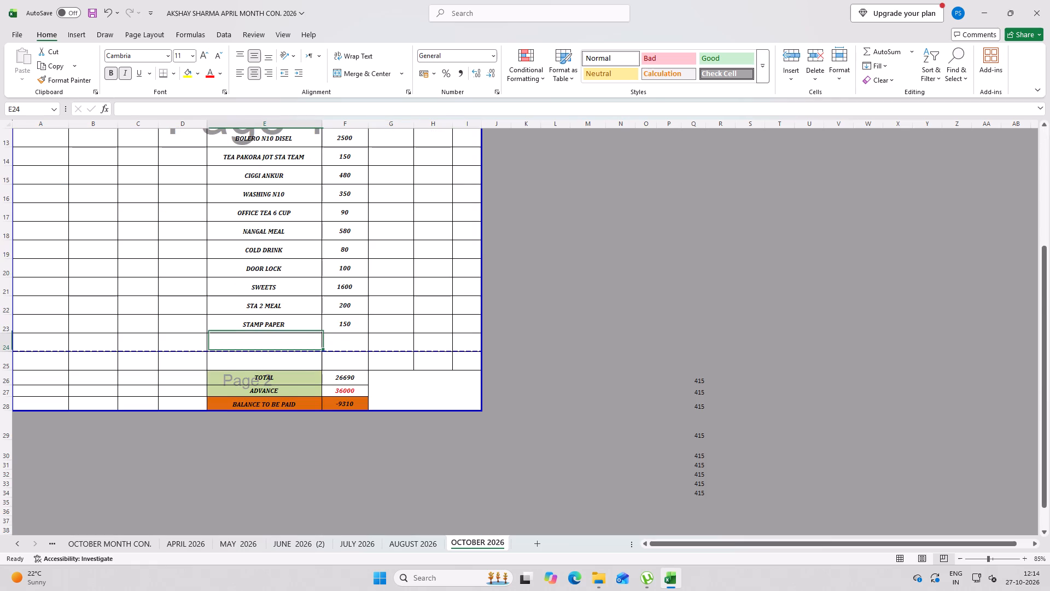
text(REFUN)
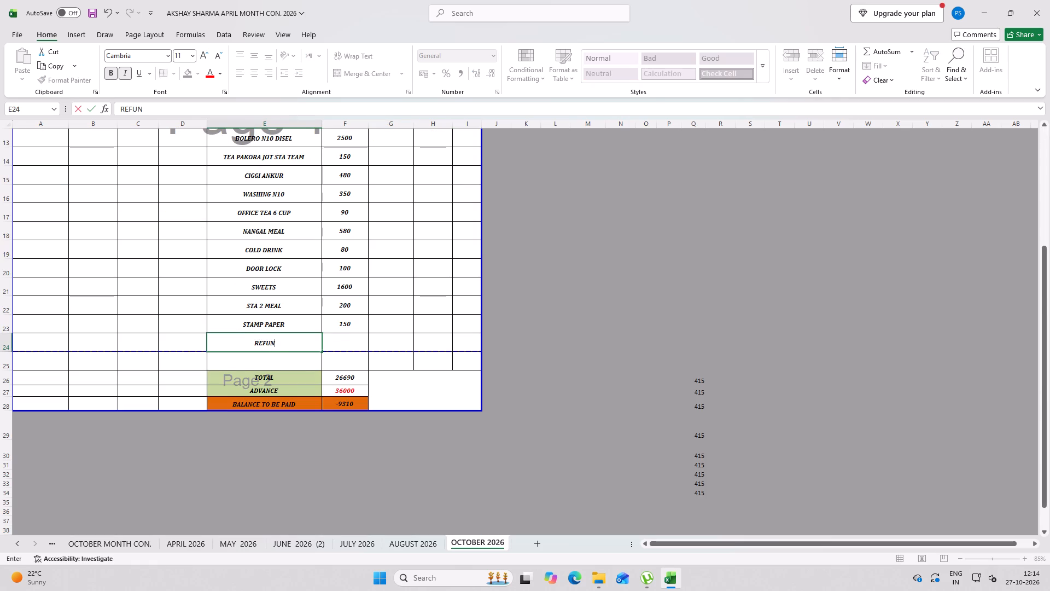
key(d)
click(306, 347)
click(337, 342)
text(5000)
key(Return)
click(511, 400)
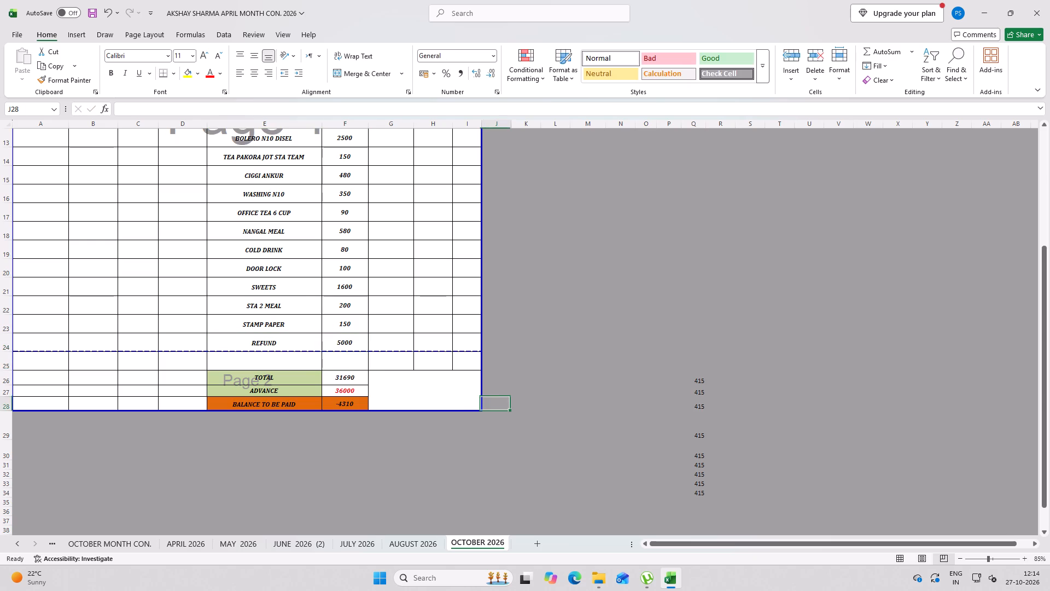
Delete the empty row 25 between the REFUND entry and the TOTAL row.
click(0, 367)
key(ctrl+minus)
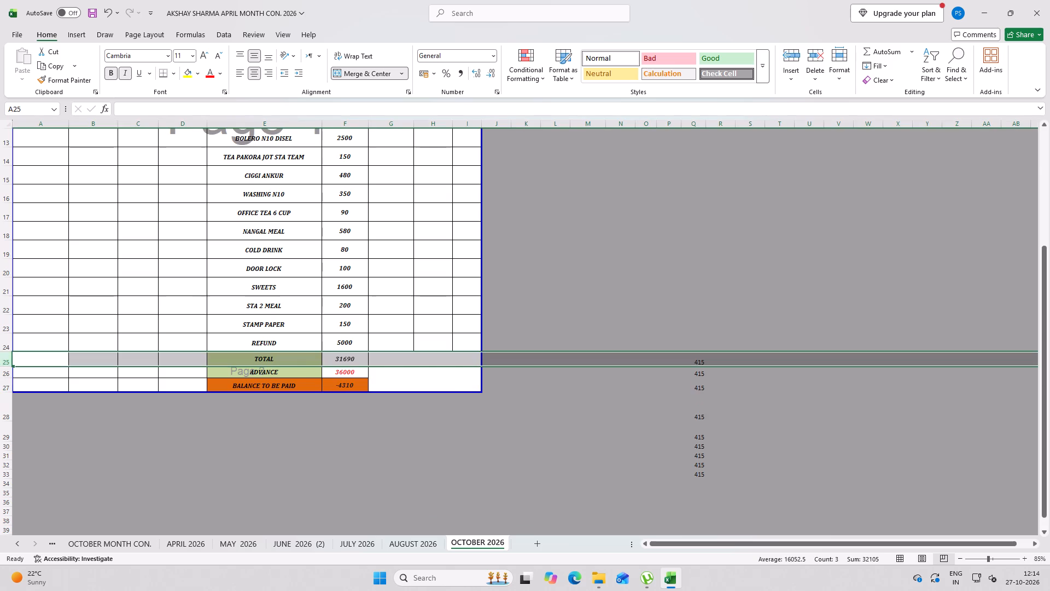
click(551, 428)
Enter the date 02-10-2026 for the first BOLERO N10 DISEL expense in row 3.
scroll(453, 407, up, 4)
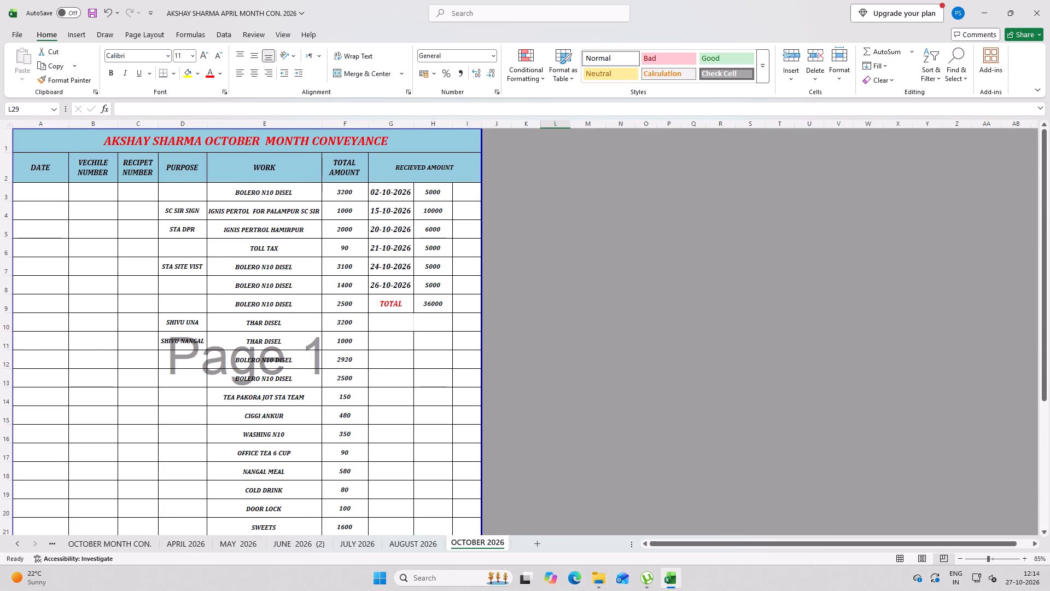
click(52, 191)
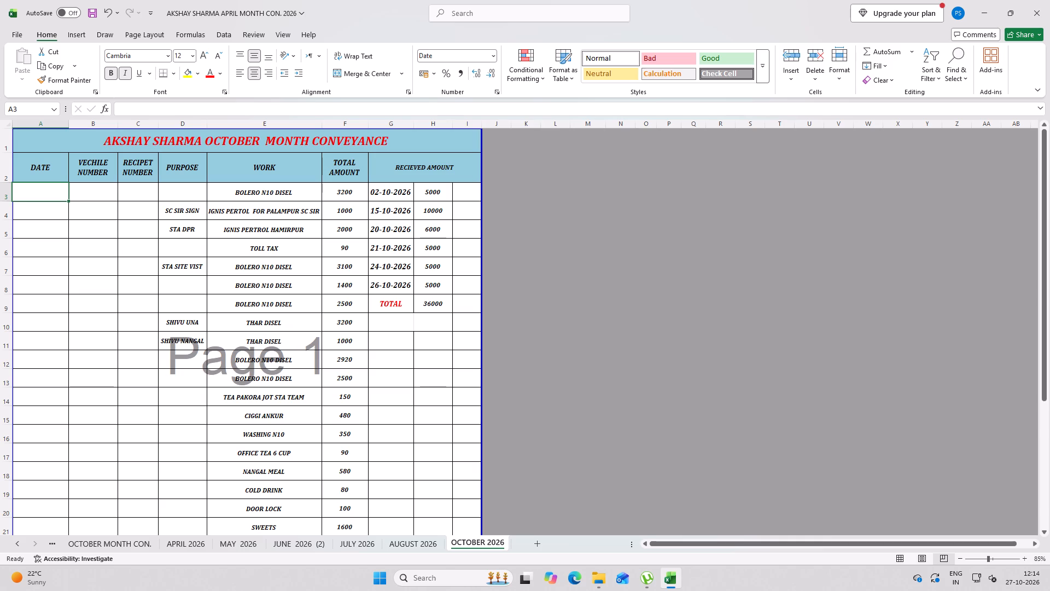
text(002-)
key(BackSpace)
key(BackSpace)
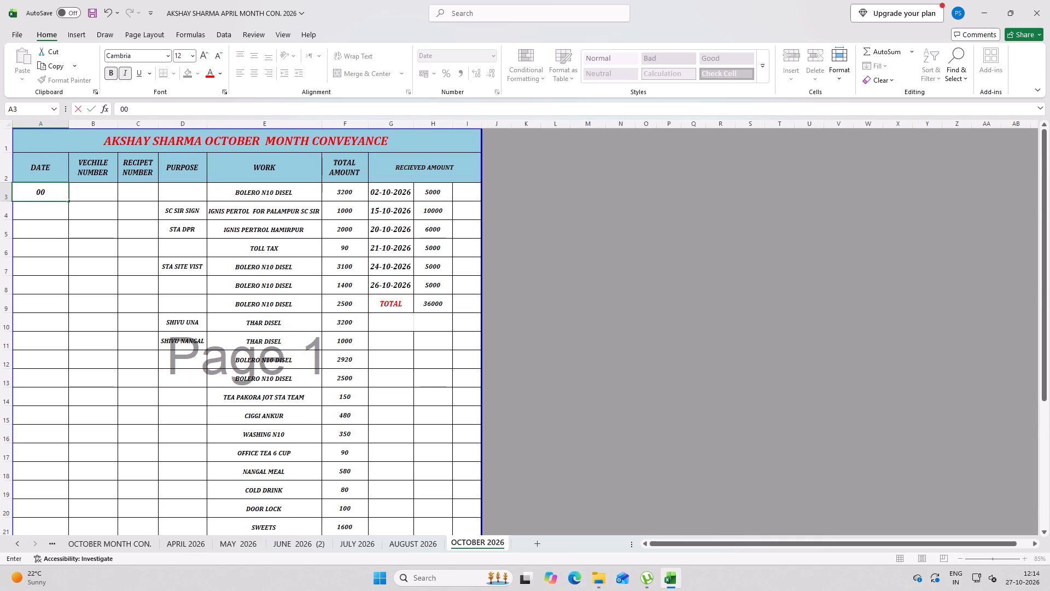
key(BackSpace)
key(BackSpace)
text(02-)
text(10-2026)
key(Down)
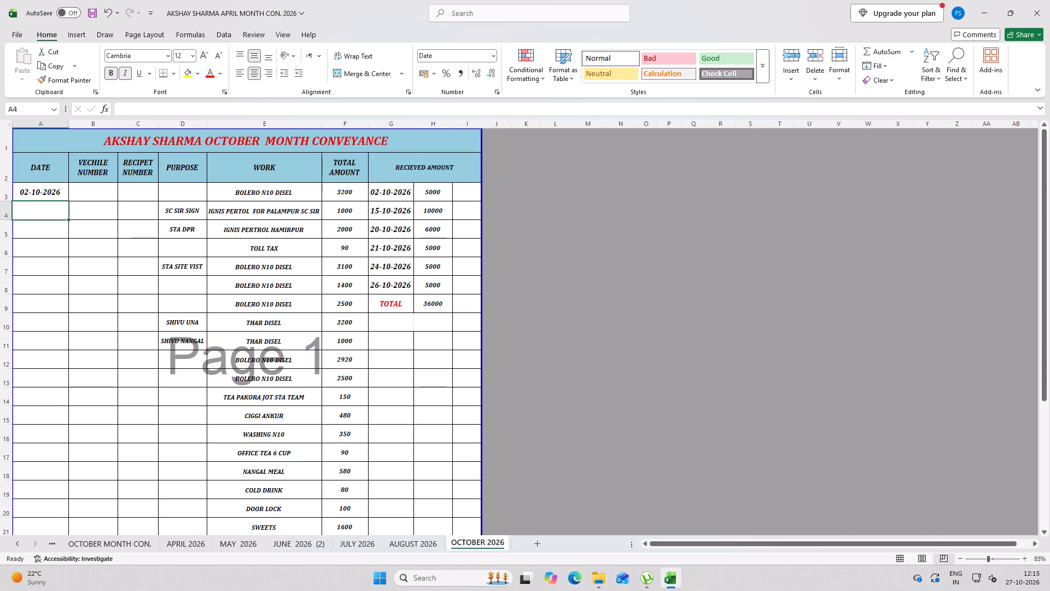
click(96, 188)
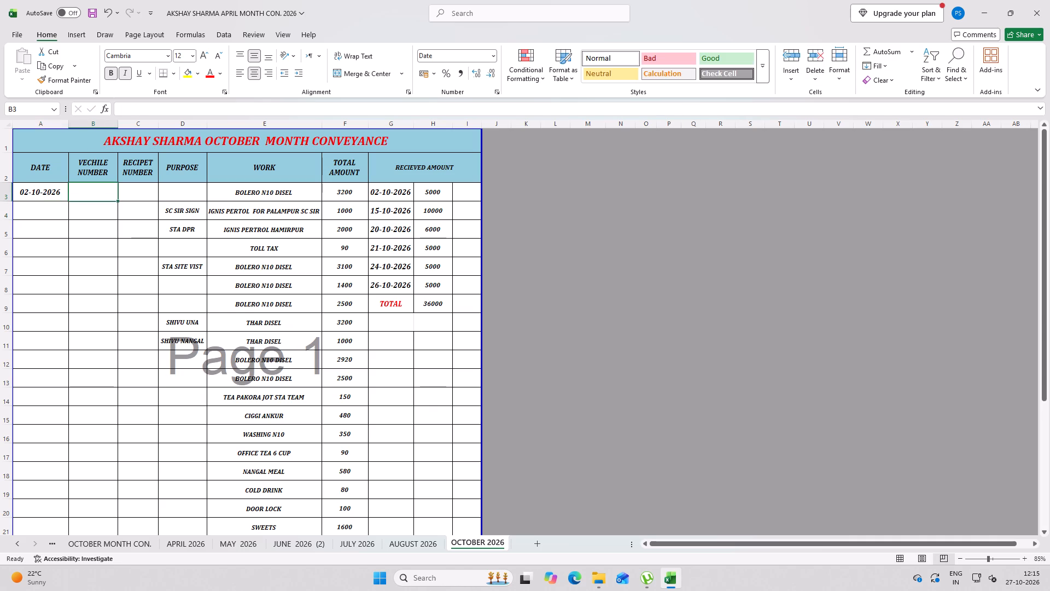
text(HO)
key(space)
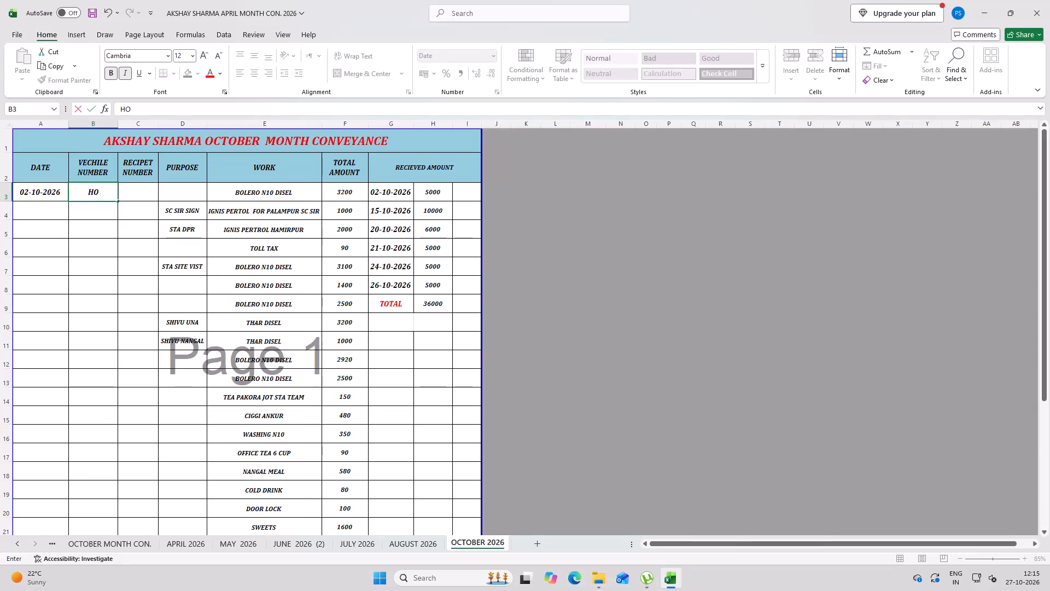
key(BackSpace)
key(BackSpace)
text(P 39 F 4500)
click(107, 220)
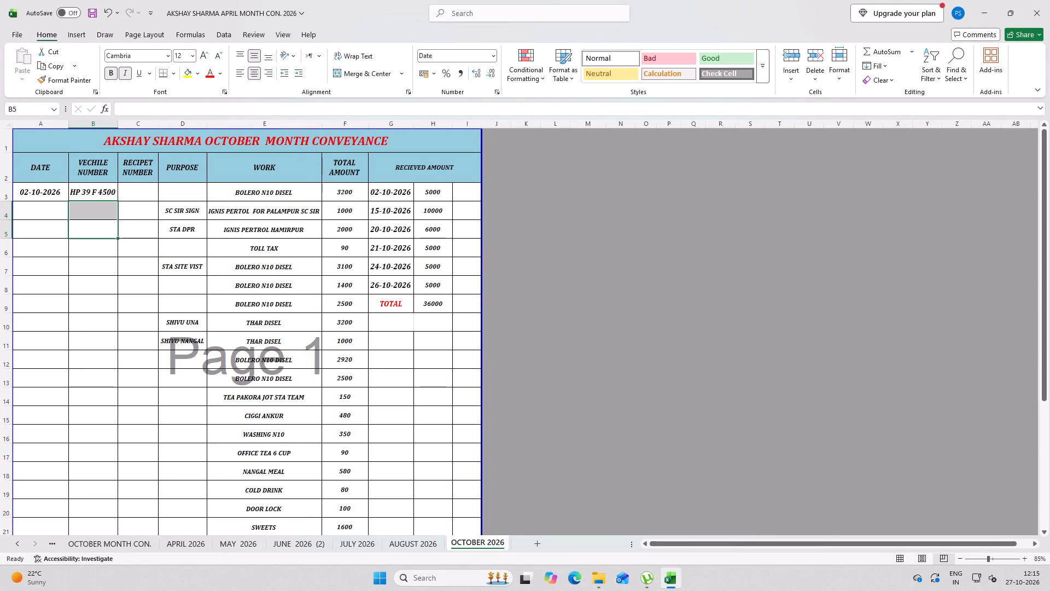
click(56, 199)
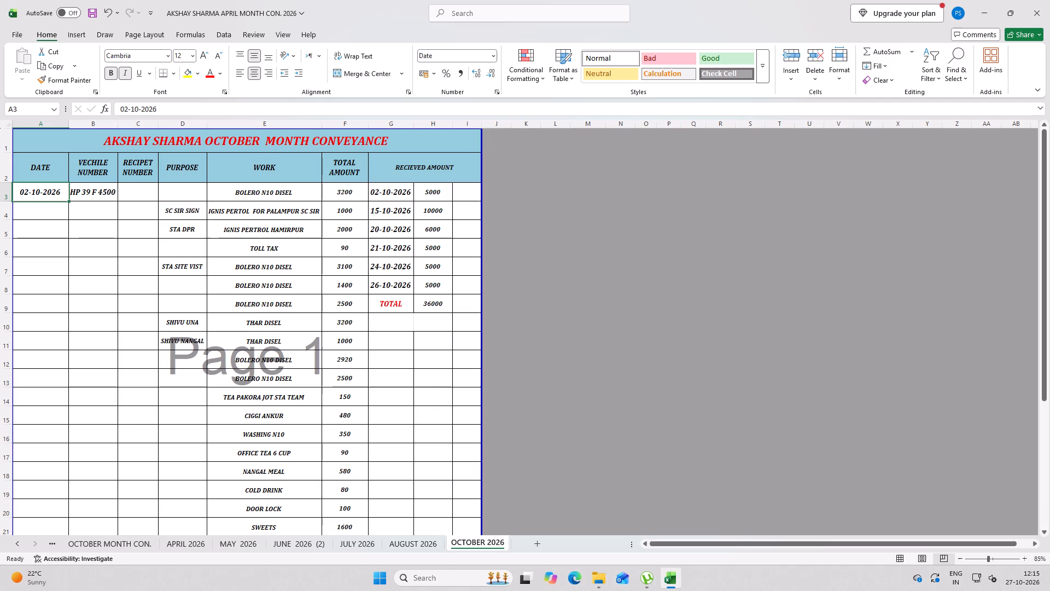
click(193, 226)
click(43, 230)
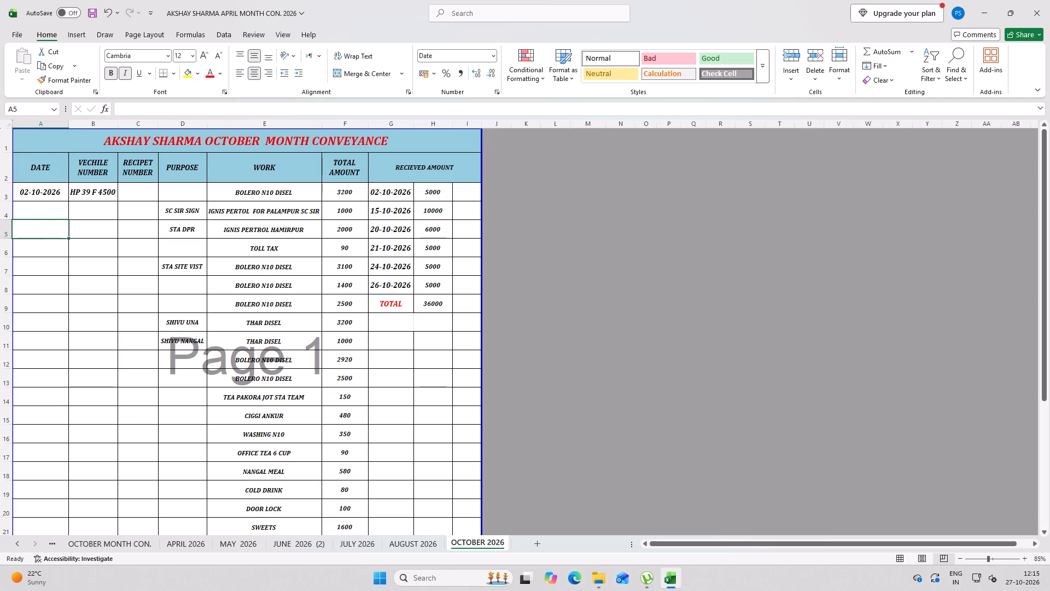
text(5-)
text(10)
key(minus)
text(2026)
key(Right)
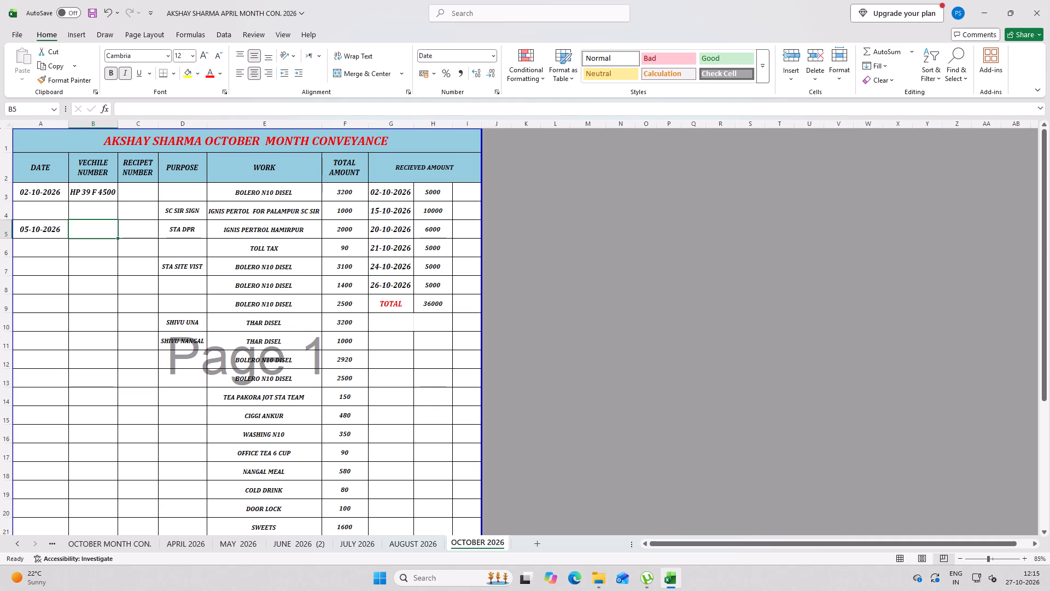
click(98, 235)
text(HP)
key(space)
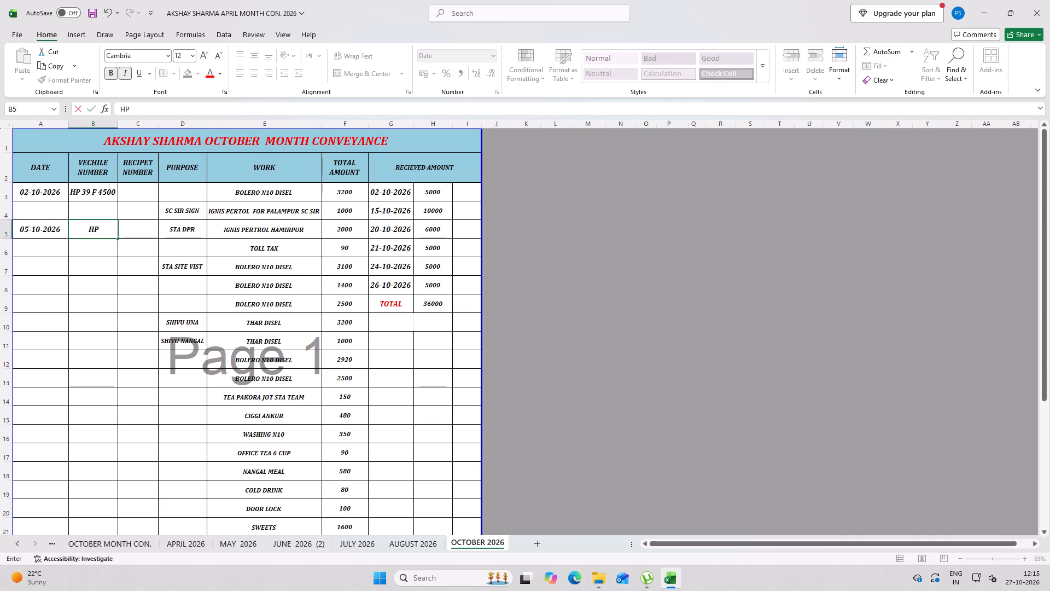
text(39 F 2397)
click(110, 307)
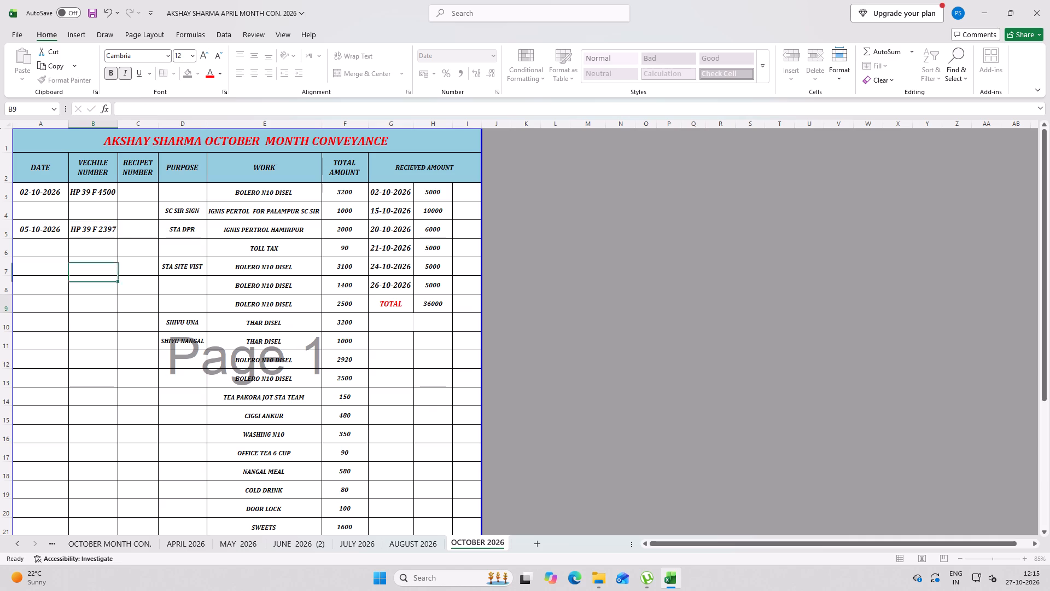
click(97, 216)
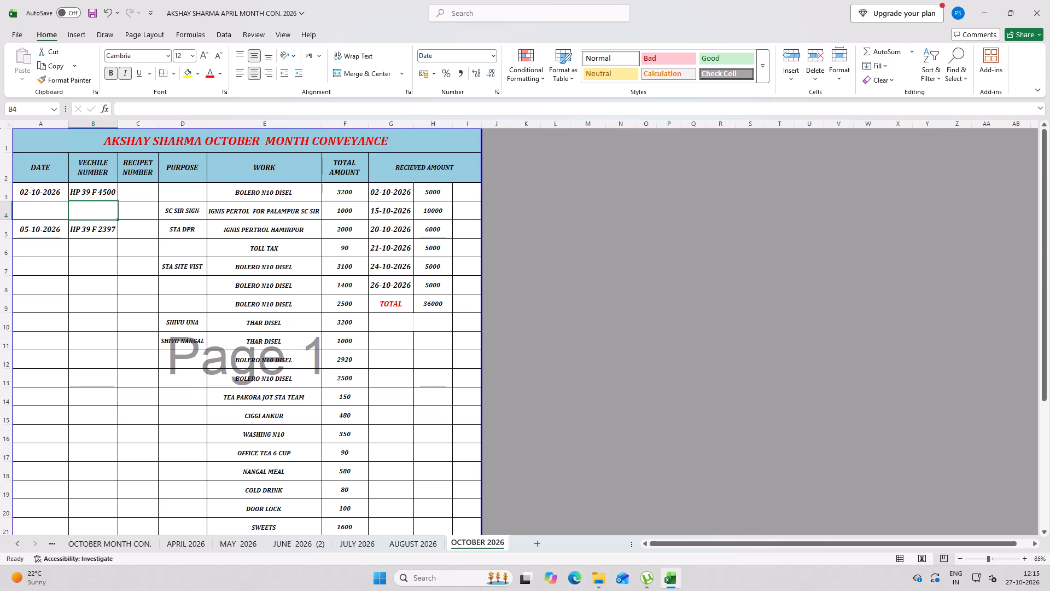
click(44, 218)
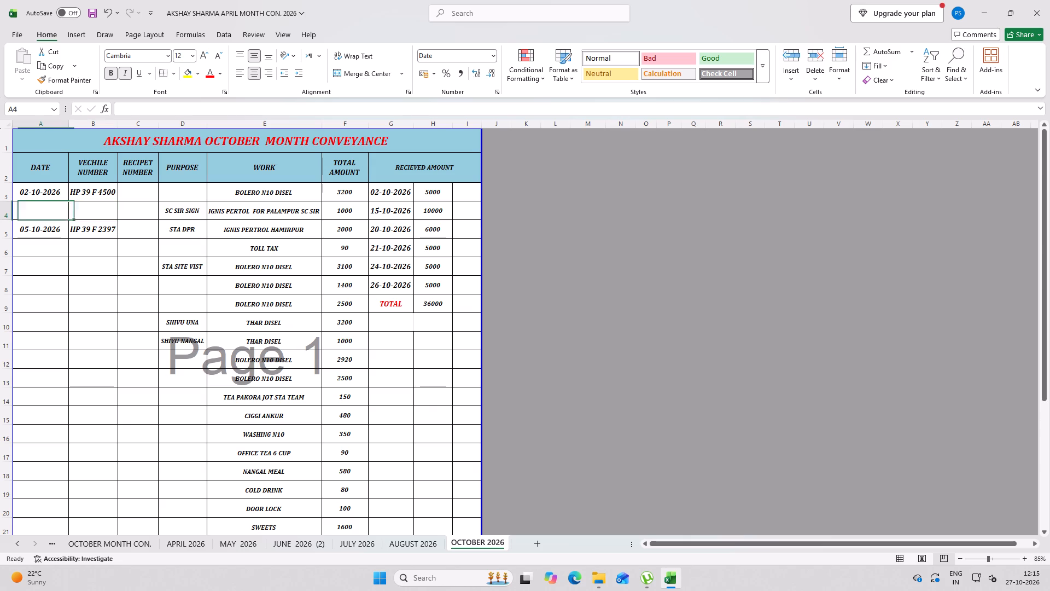
text(04-10-2026)
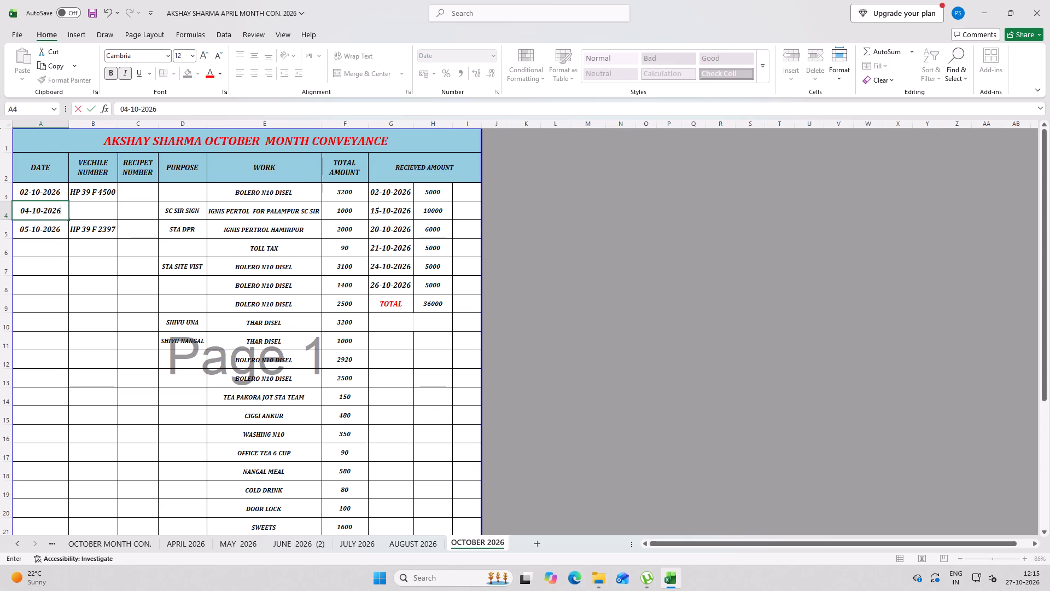
click(91, 297)
click(91, 234)
key(ctrl+c)
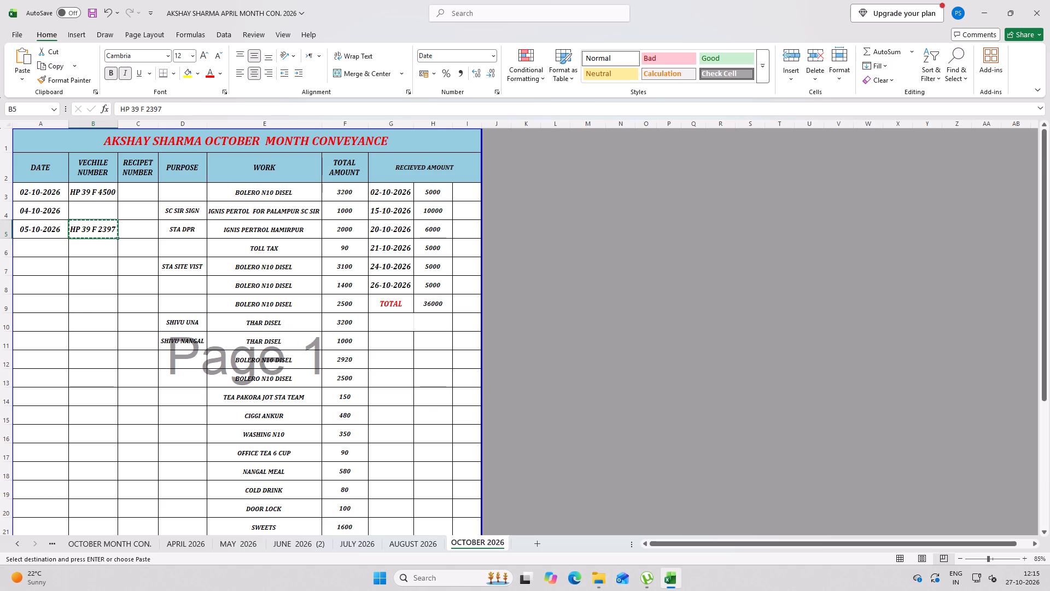
click(102, 212)
key(ctrl+v)
click(103, 263)
key(Escape)
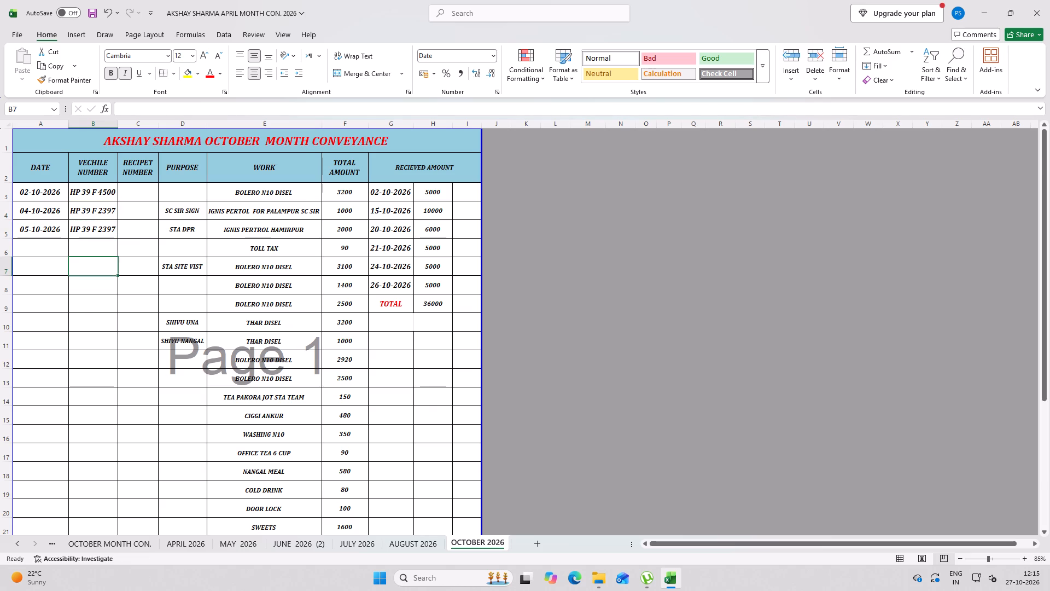
Copy the date and vehicle number from row 5 into the TOLL TAX row 6.
click(39, 245)
drag(63, 229, 63, 229)
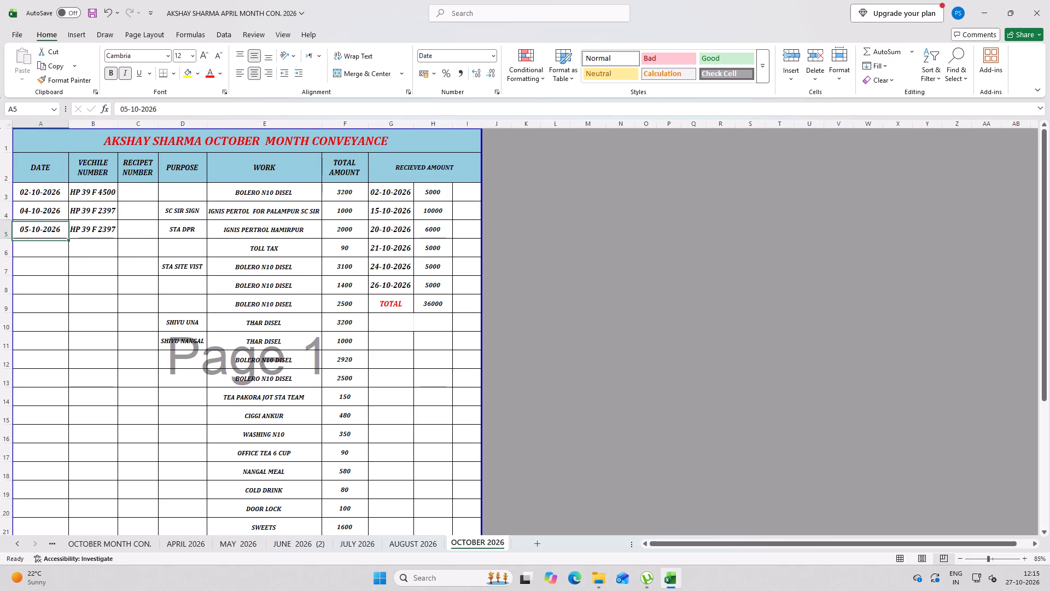
drag(63, 229, 81, 229)
key(ctrl+c)
drag(46, 248, 99, 248)
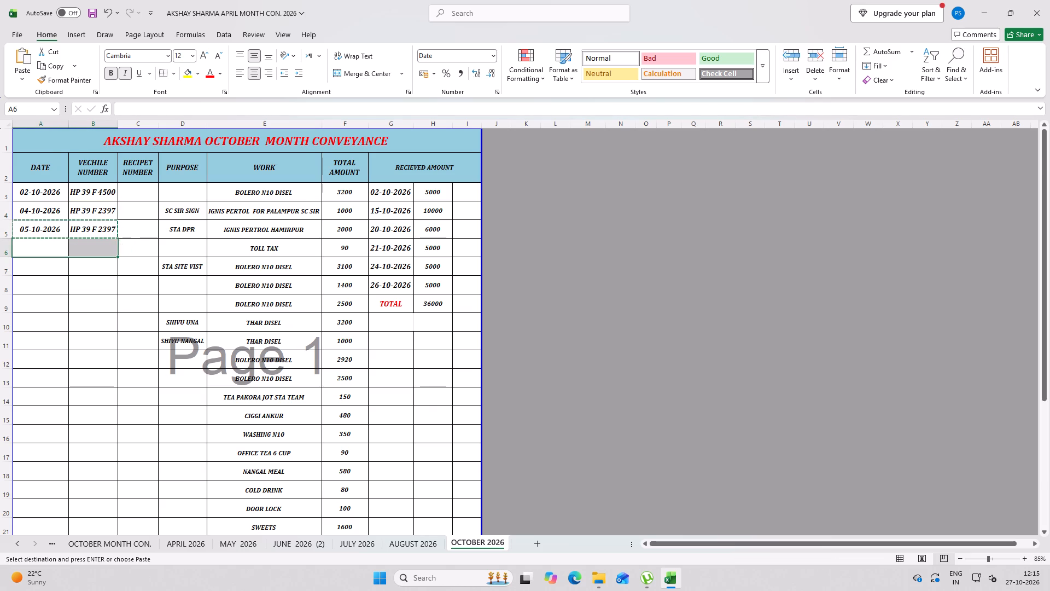
key(ctrl+v)
key(Escape)
click(92, 271)
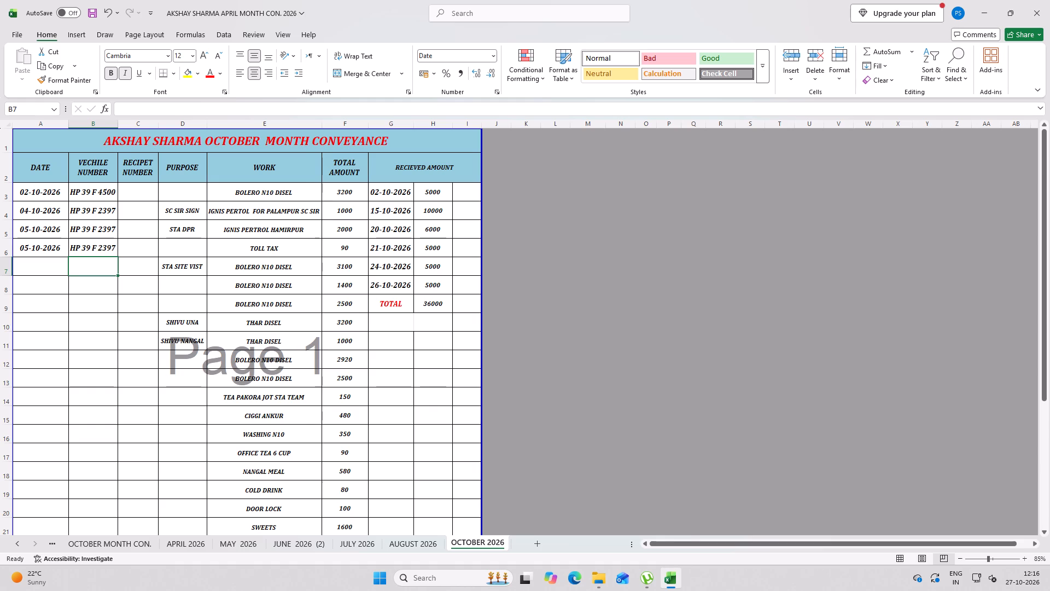
click(50, 266)
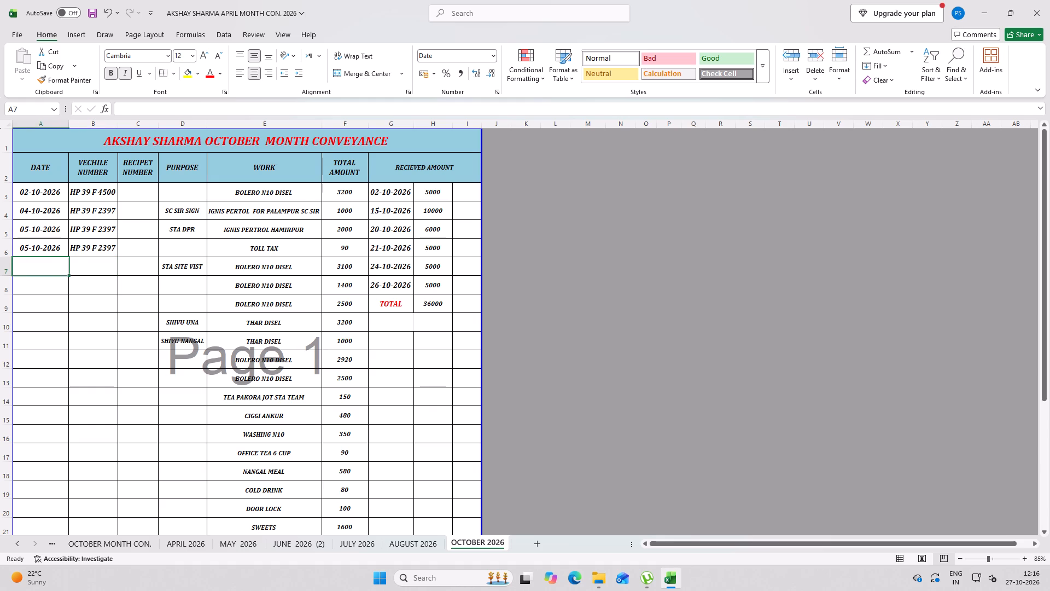
text(10-)
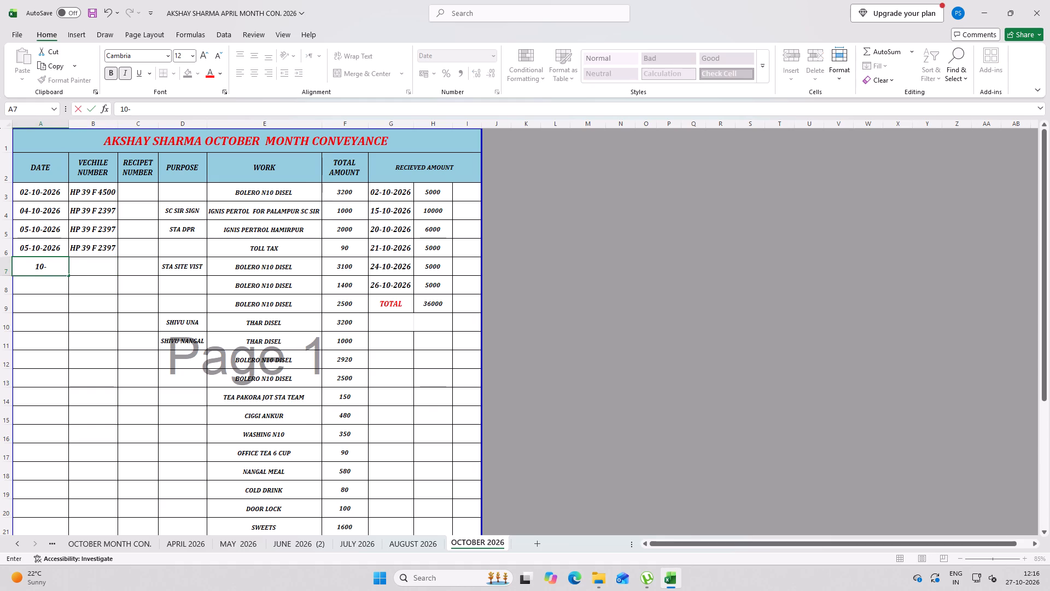
text(10-2026)
key(Down)
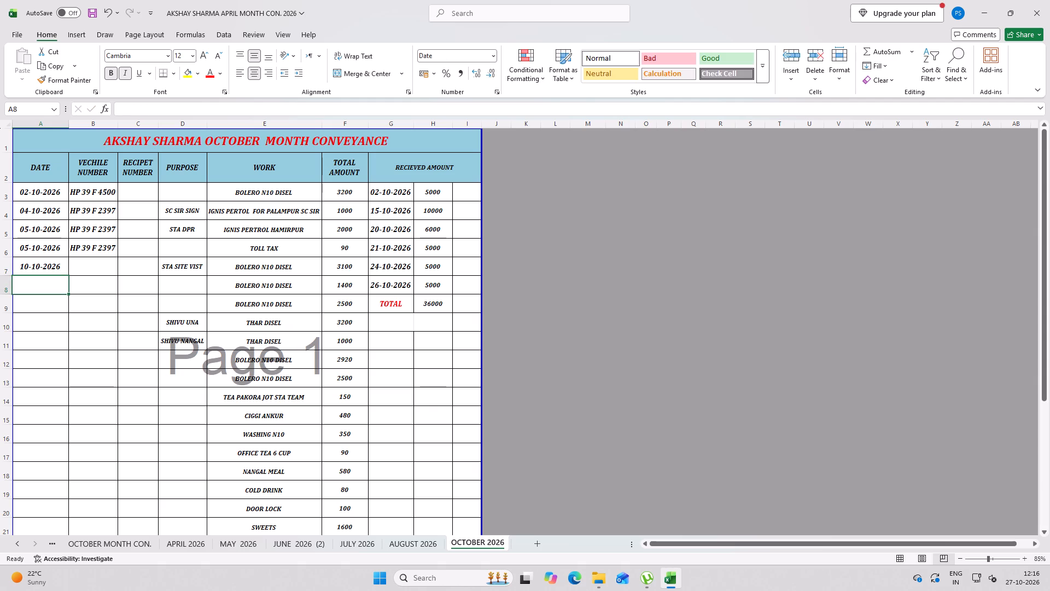
click(97, 188)
key(ctrl+c)
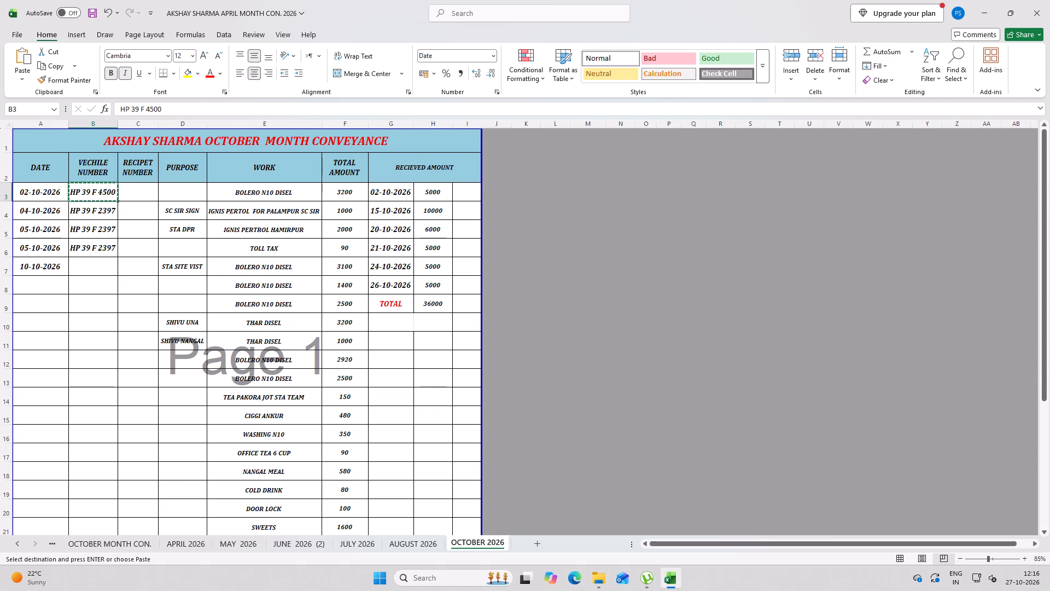
click(96, 258)
key(ctrl+v)
key(grave)
key(Escape)
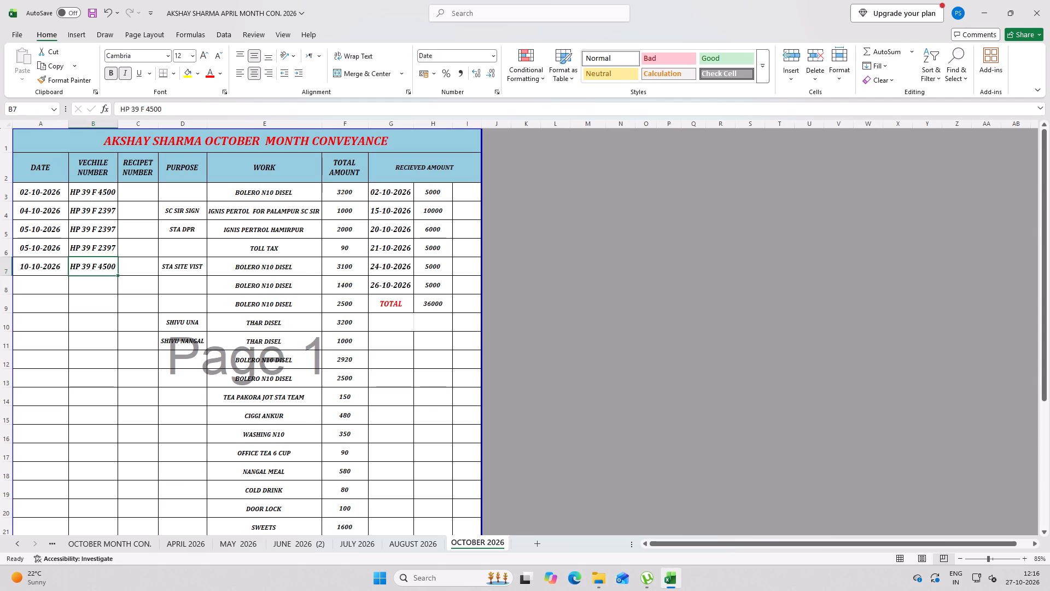
key(Escape)
Enter the date 10-10-2026 for the 1400 BOLERO N10 DISEL expense in row 8.
click(59, 285)
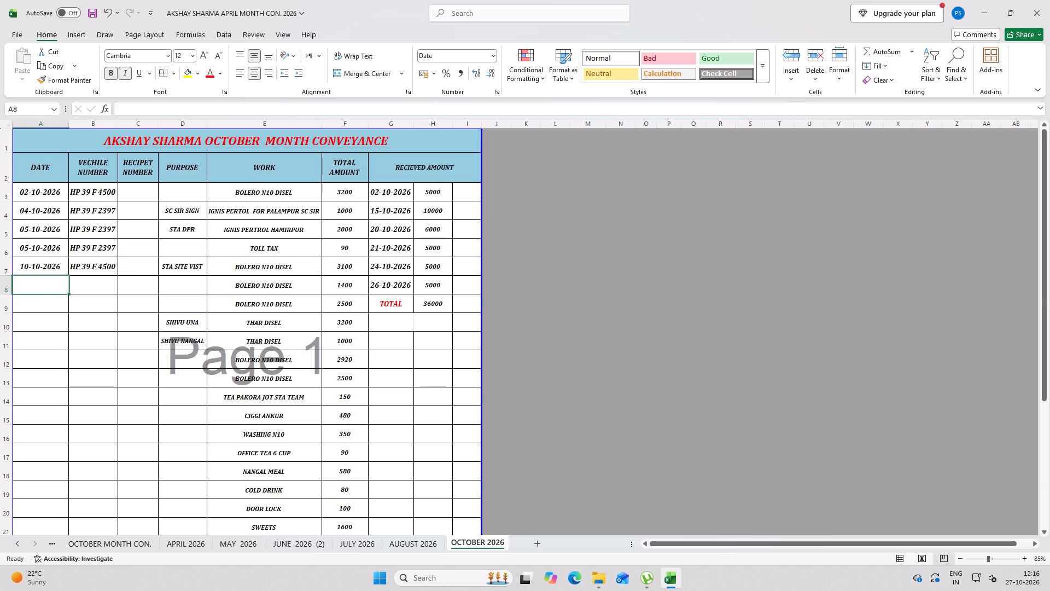
text(100)
key(BackSpace)
text(-10-2026)
key(Right)
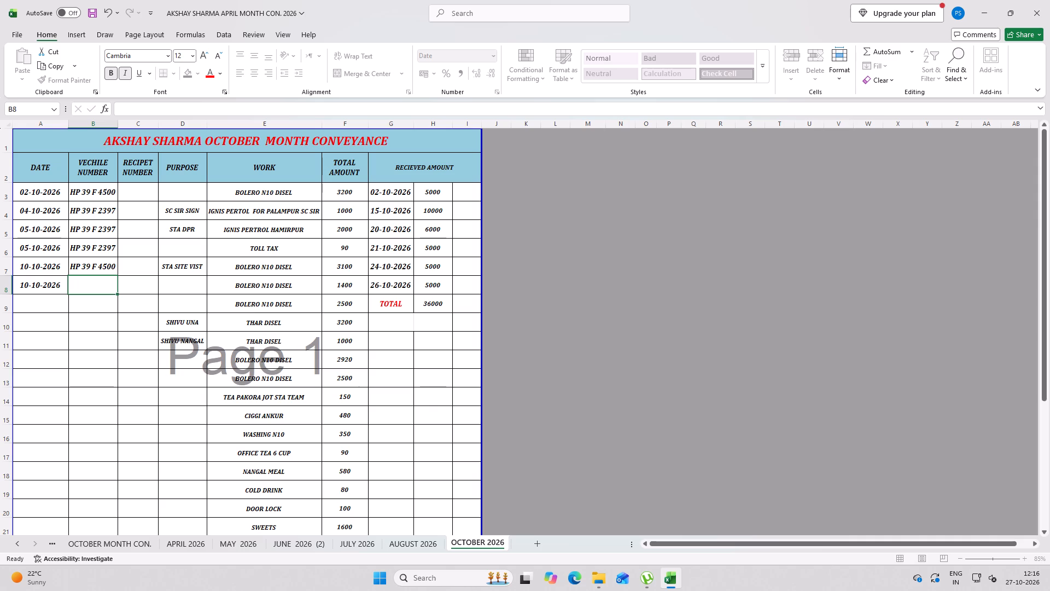
click(107, 264)
key(ctrl+c)
drag(110, 281, 110, 299)
key(ctrl+v)
key(Escape)
Enter the date 11-10-2026 for the 2500 BOLERO N10 DISEL expense in row 9.
click(44, 302)
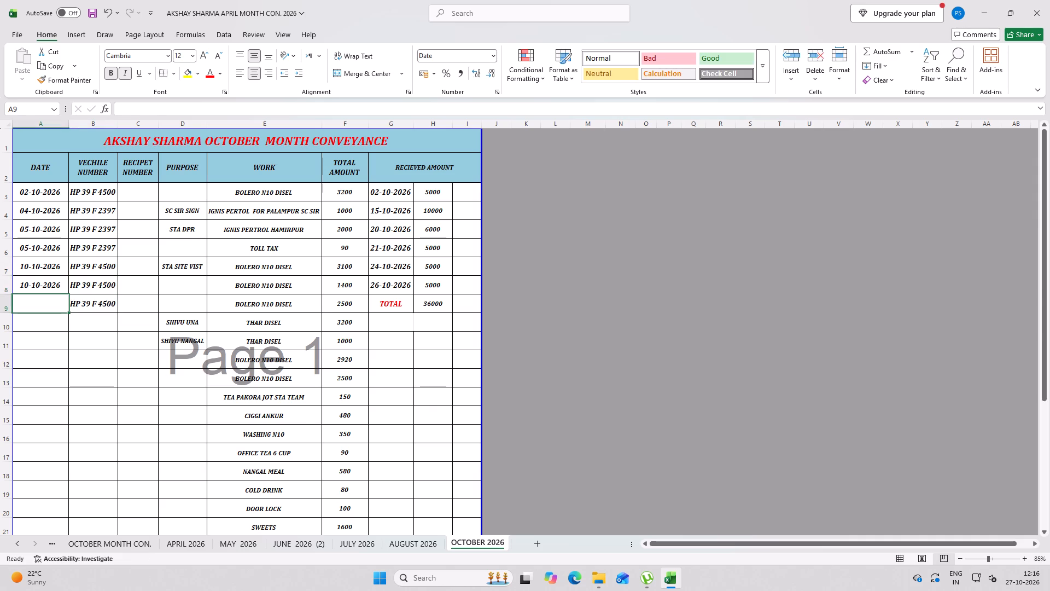
text(11-)
text(10-2026)
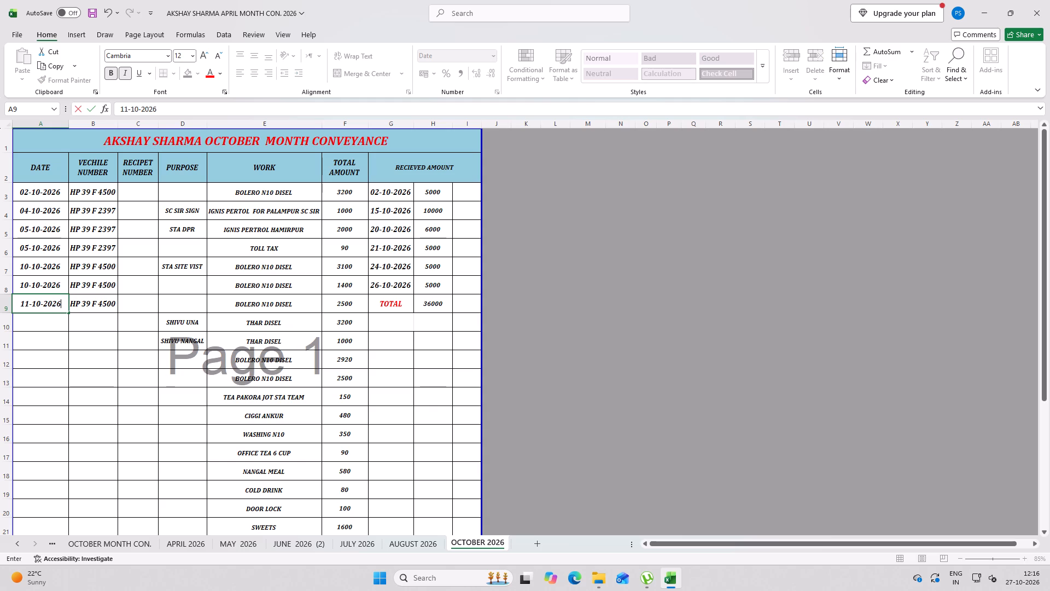
click(128, 380)
Enter the date 20-10-2026 for both THAR DISEL expenses in rows 10 and 11.
click(45, 322)
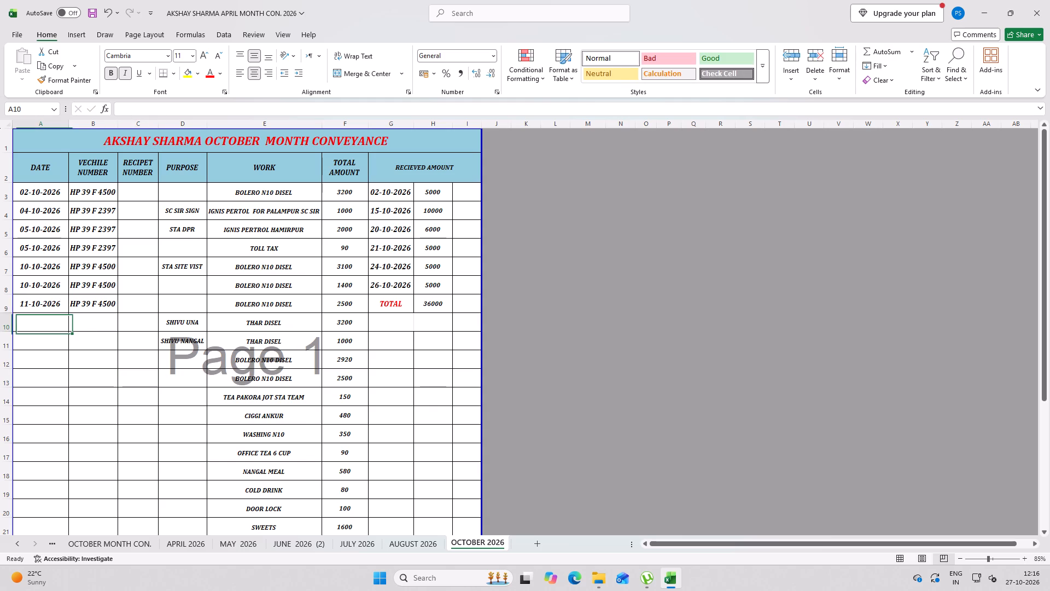
text(20)
text(-10-2026)
key(Down)
text(20-10-2026)
drag(128, 433, 121, 418)
click(81, 317)
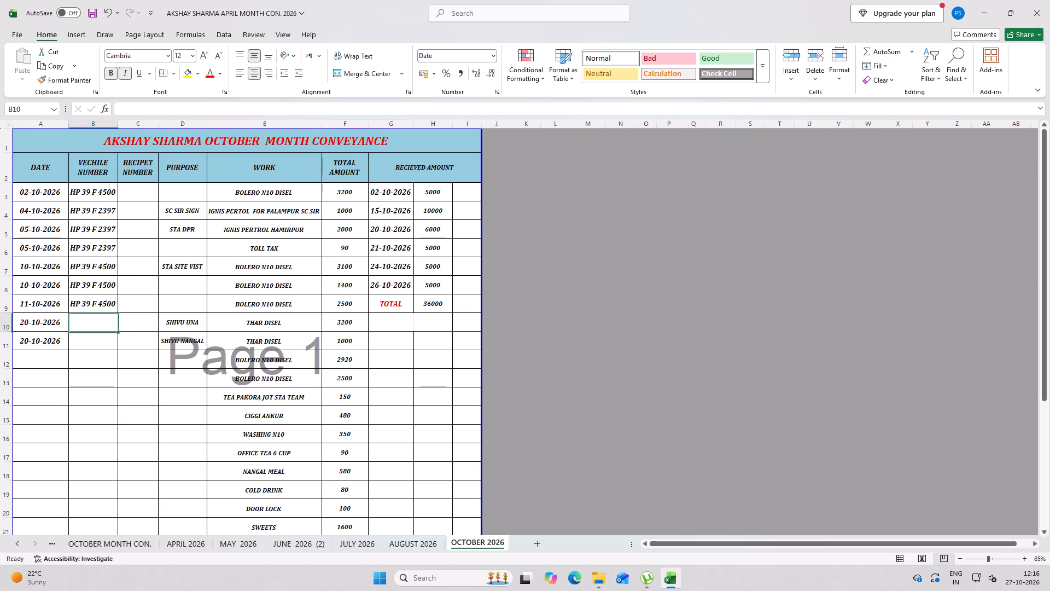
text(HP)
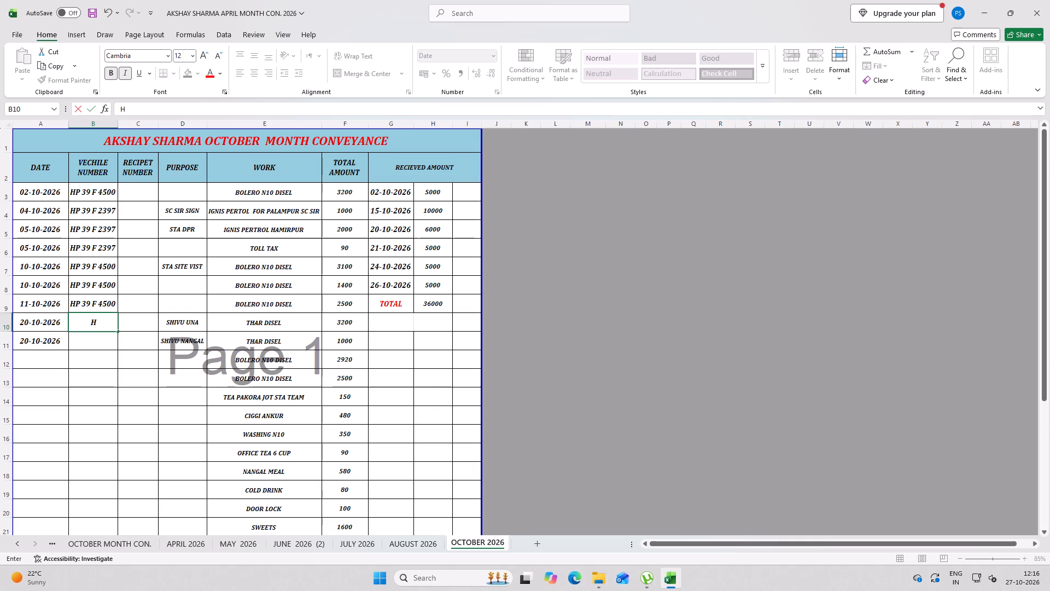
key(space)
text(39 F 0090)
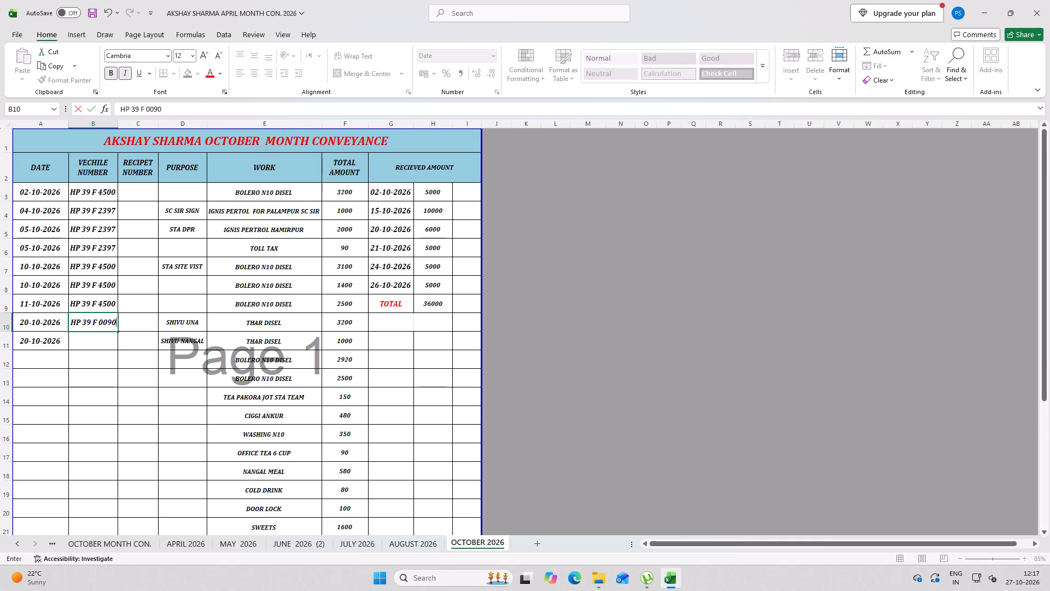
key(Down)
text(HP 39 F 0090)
click(156, 425)
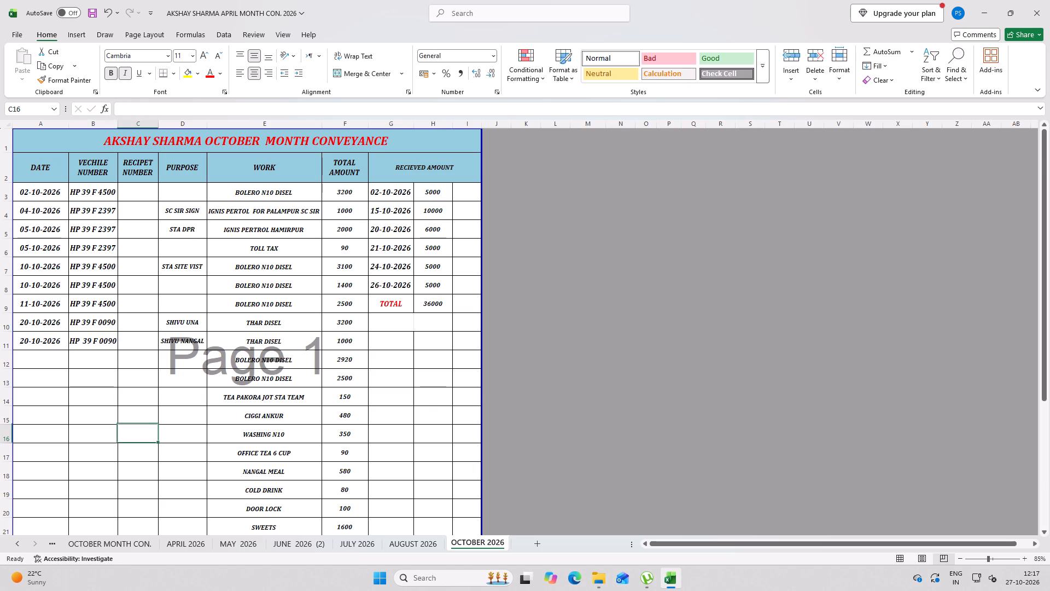
click(220, 369)
click(83, 361)
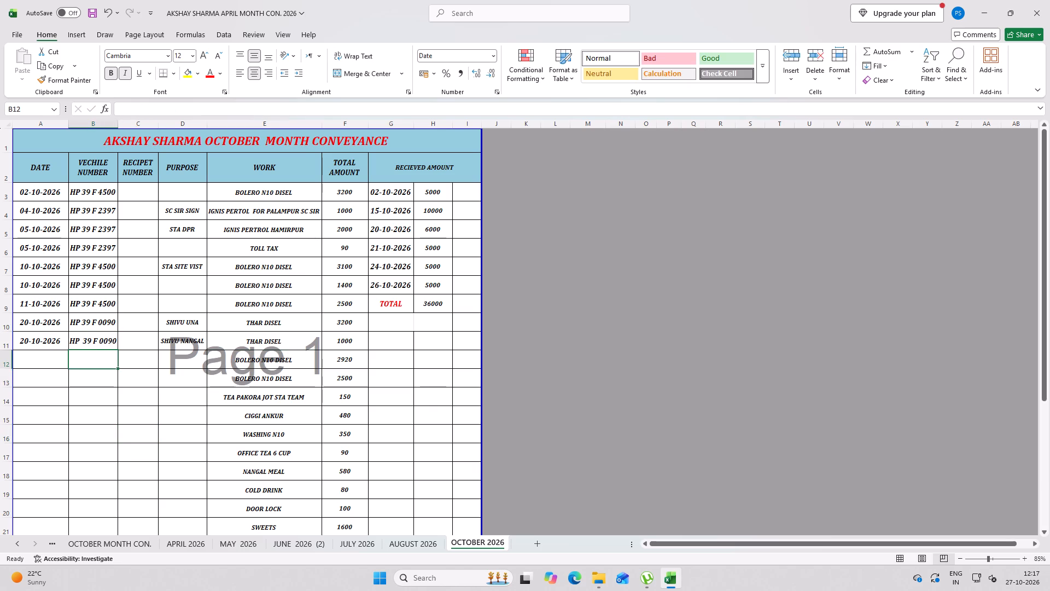
click(96, 195)
key(ctrl+c)
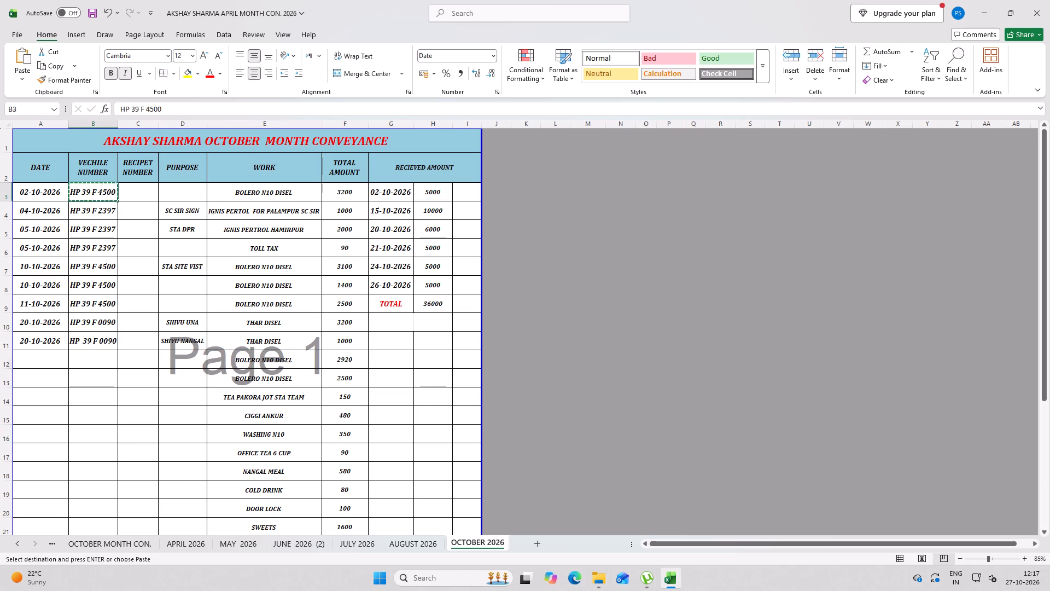
click(107, 353)
key(ctrl+v)
key(Escape)
click(46, 360)
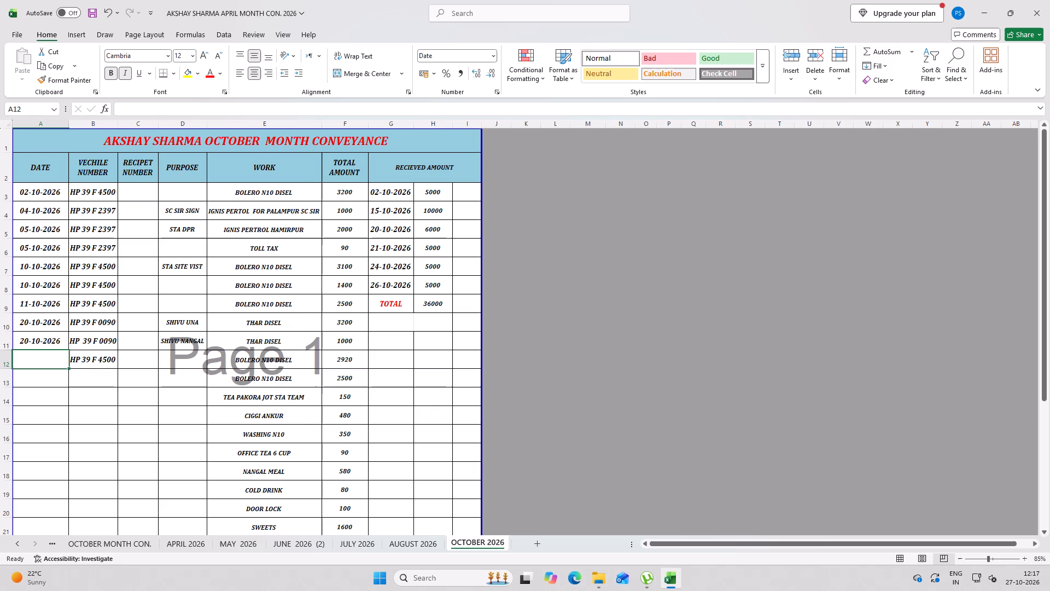
text(24-)
text(10)
text(-2026)
click(264, 423)
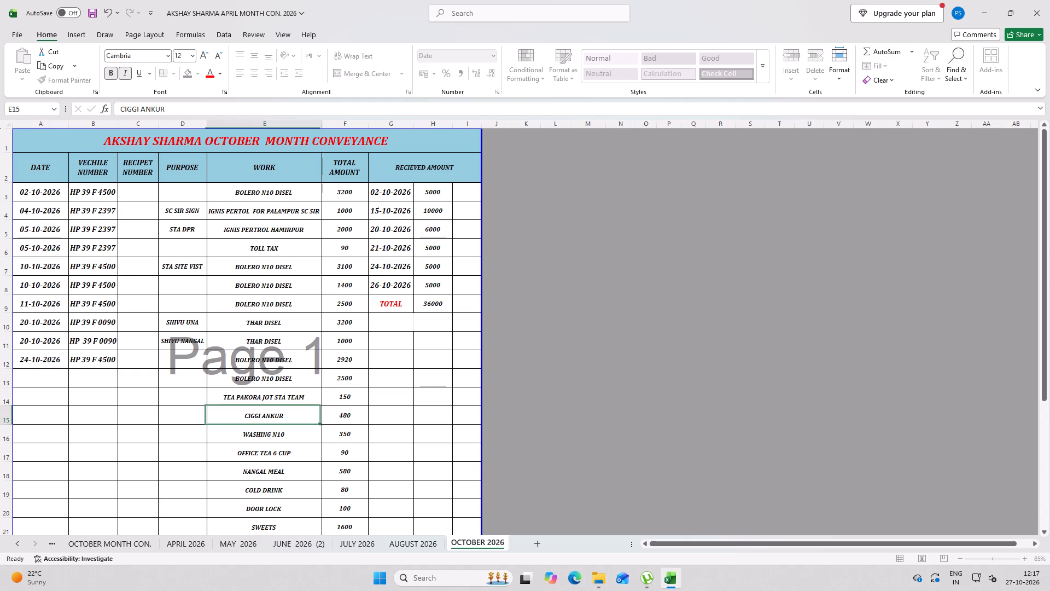
Enter JAISINGHPUR GIFT as the purpose of the 2920 BOLERO N10 DISEL expense in row 12.
click(172, 353)
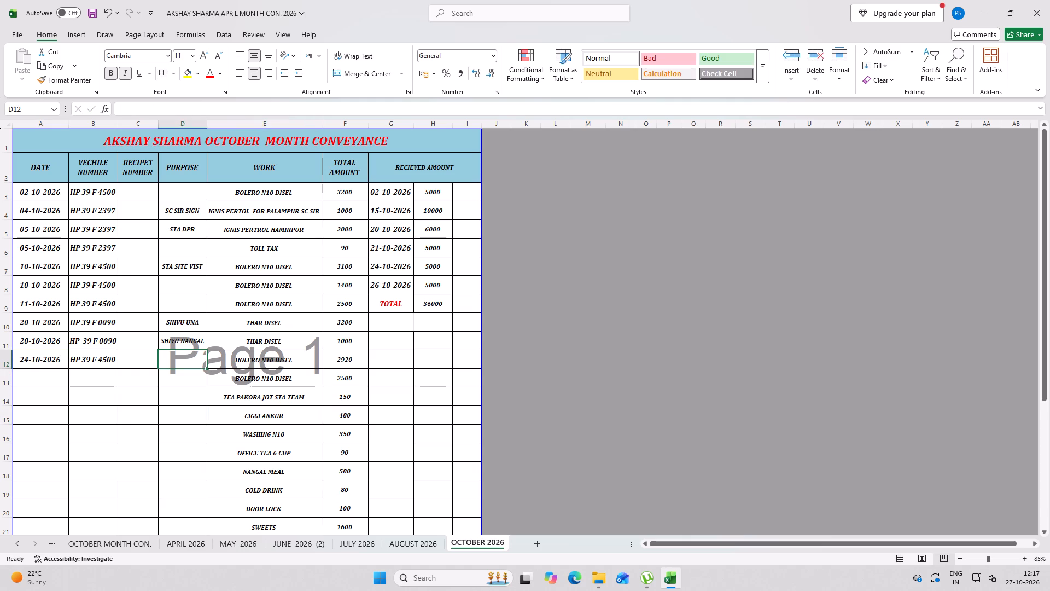
text(JA)
key(i)
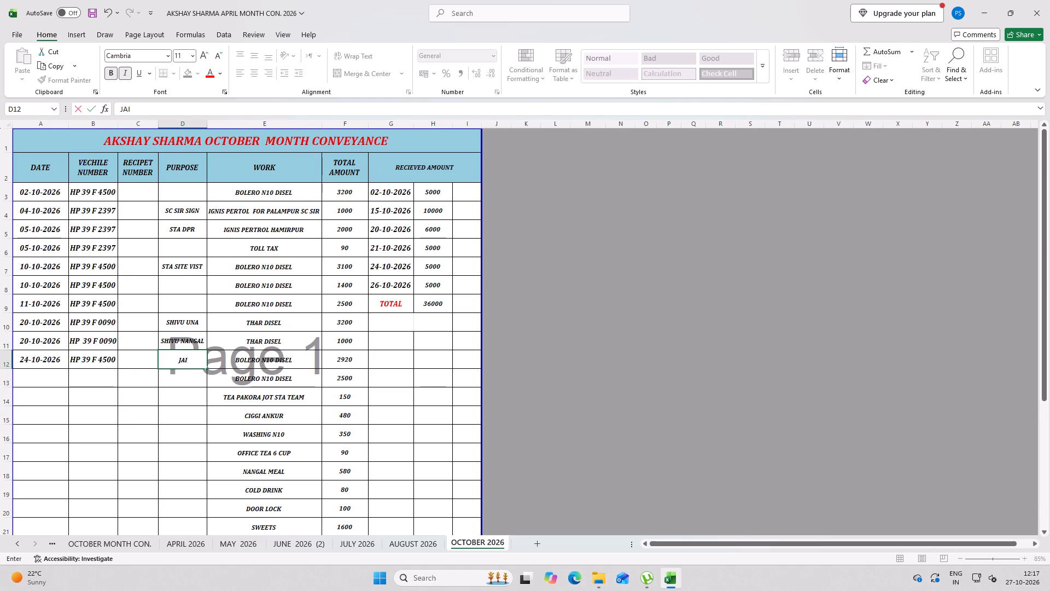
text(SINGHPUR)
key(space)
text(GIFT)
key(space)
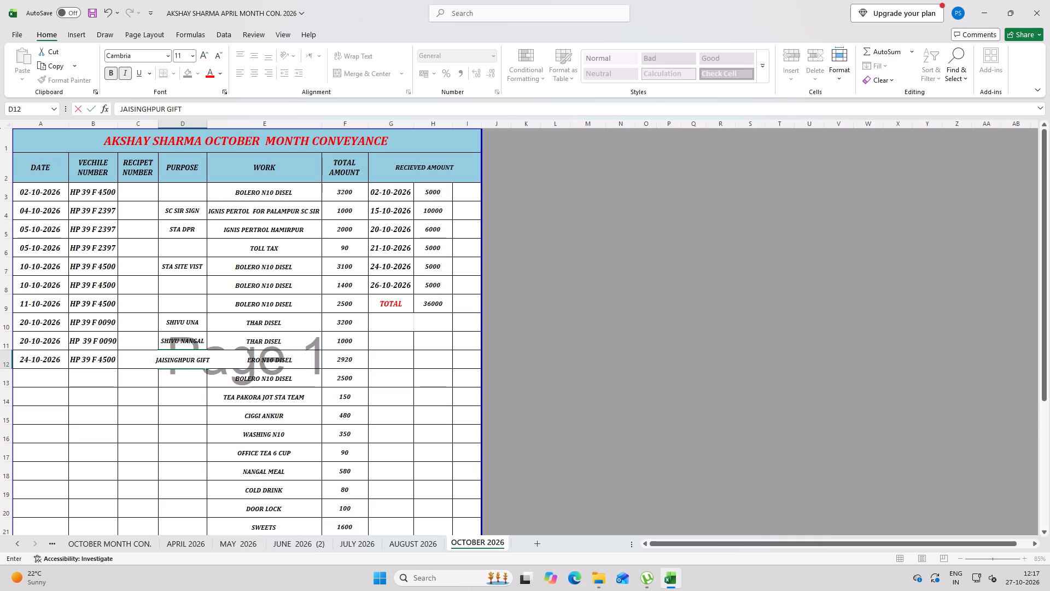
click(155, 438)
Wrap the text of the JAISINGHPUR GIFT purpose cell in row 12.
click(189, 356)
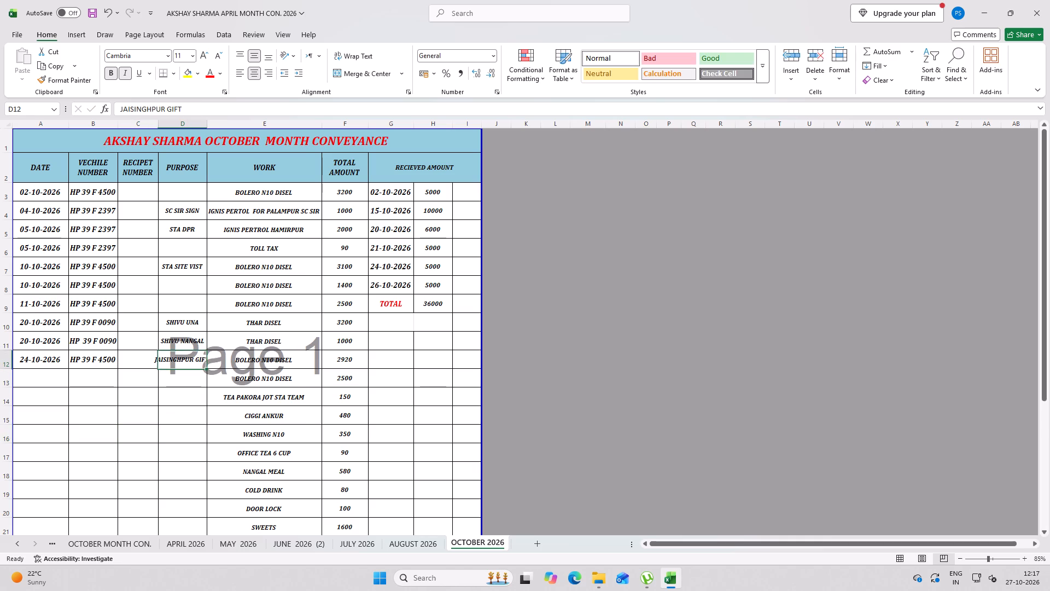
click(349, 53)
click(317, 273)
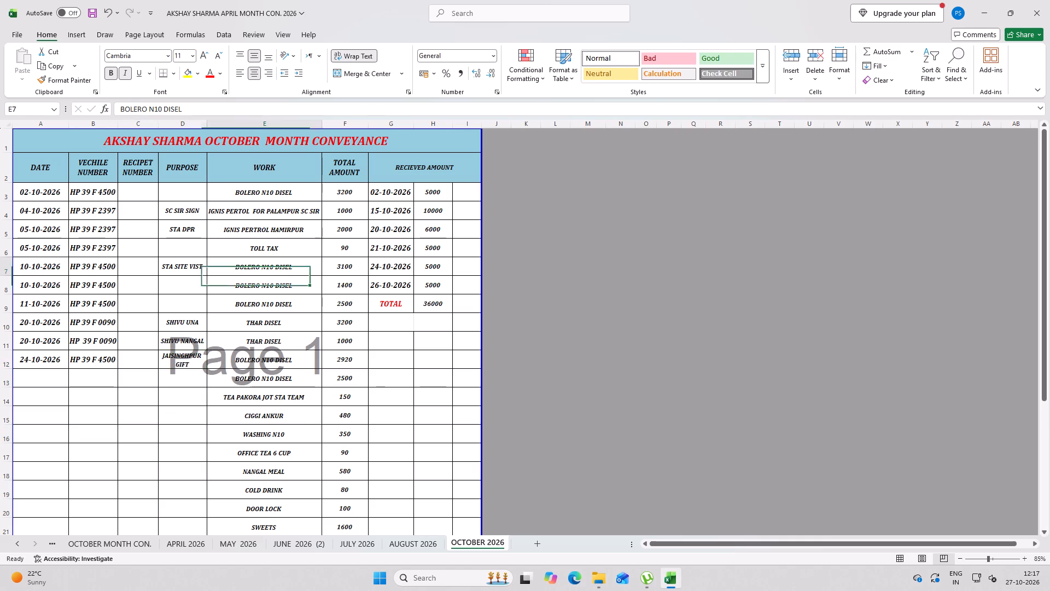
click(257, 387)
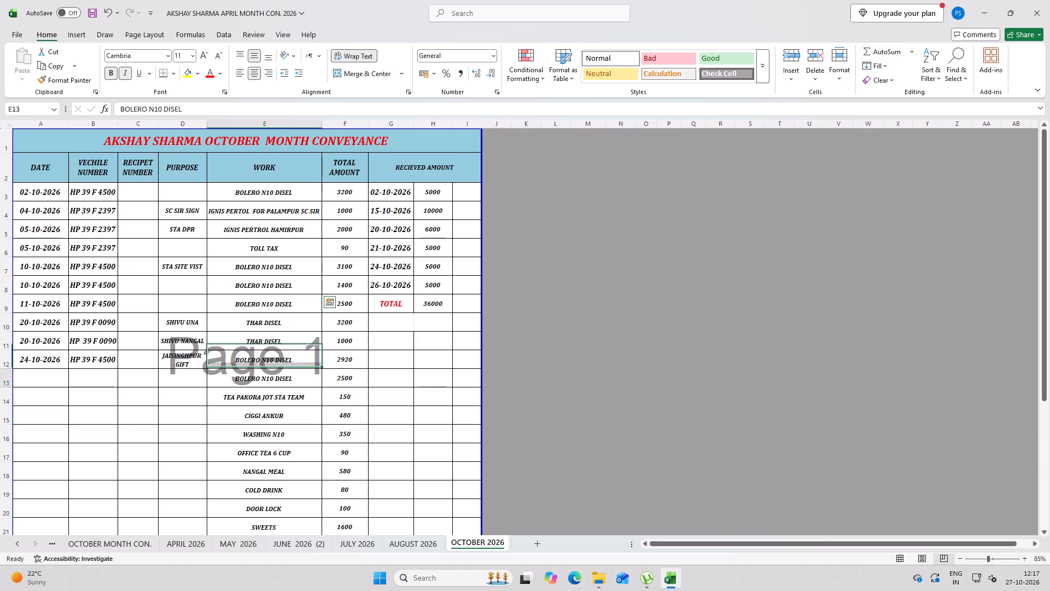
click(196, 384)
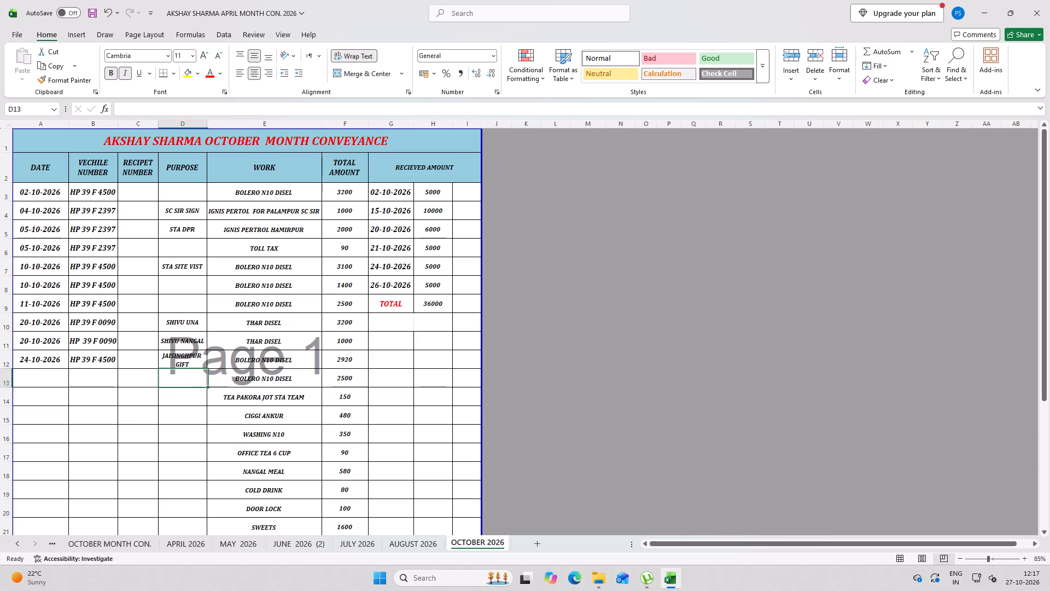
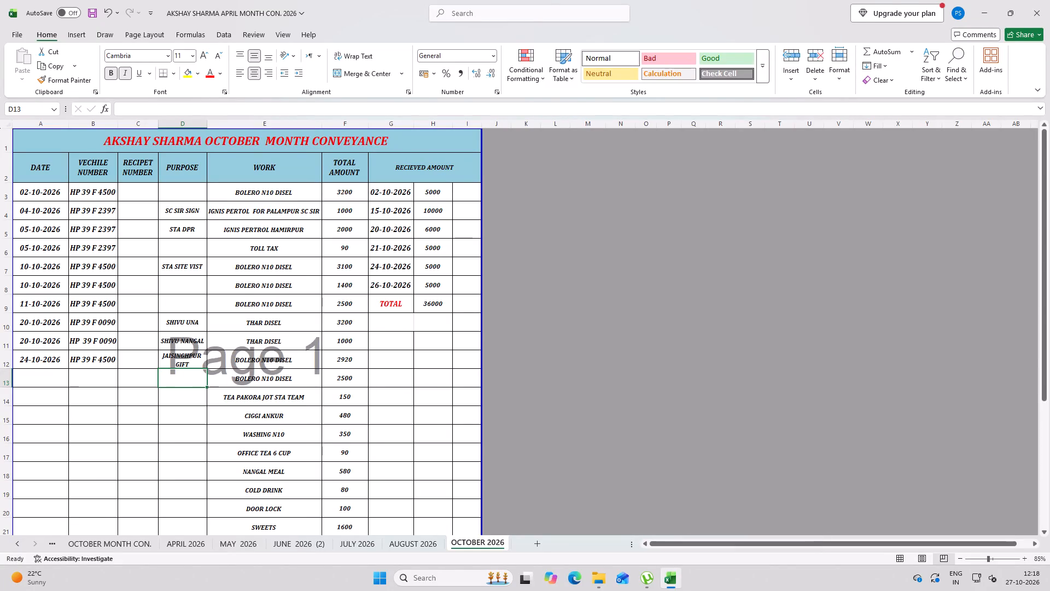
drag(30, 376, 36, 376)
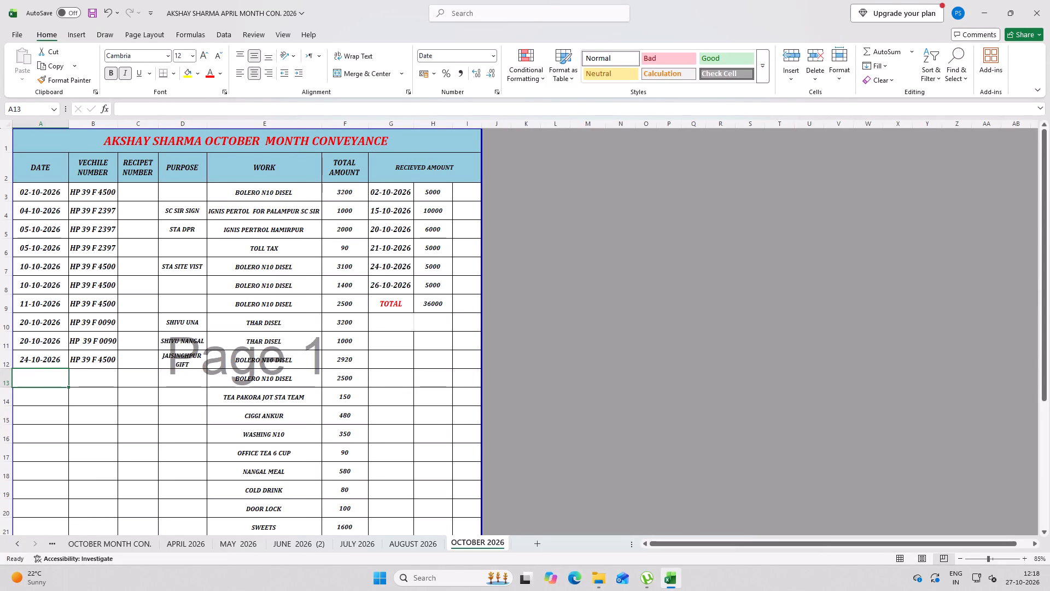
text(22)
text(-10-2026)
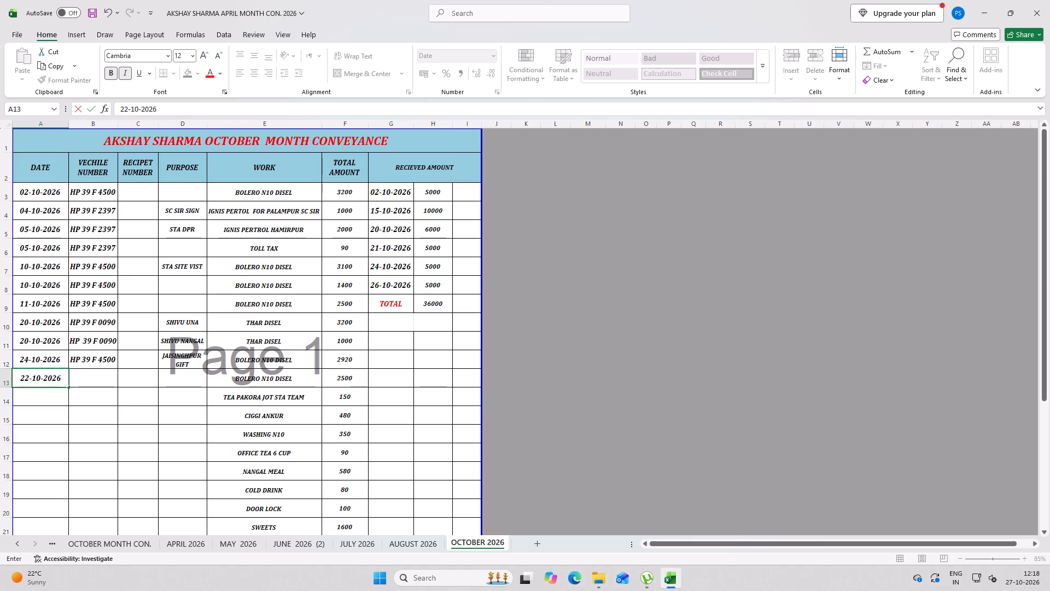
key(Right)
click(101, 355)
key(ctrl+c)
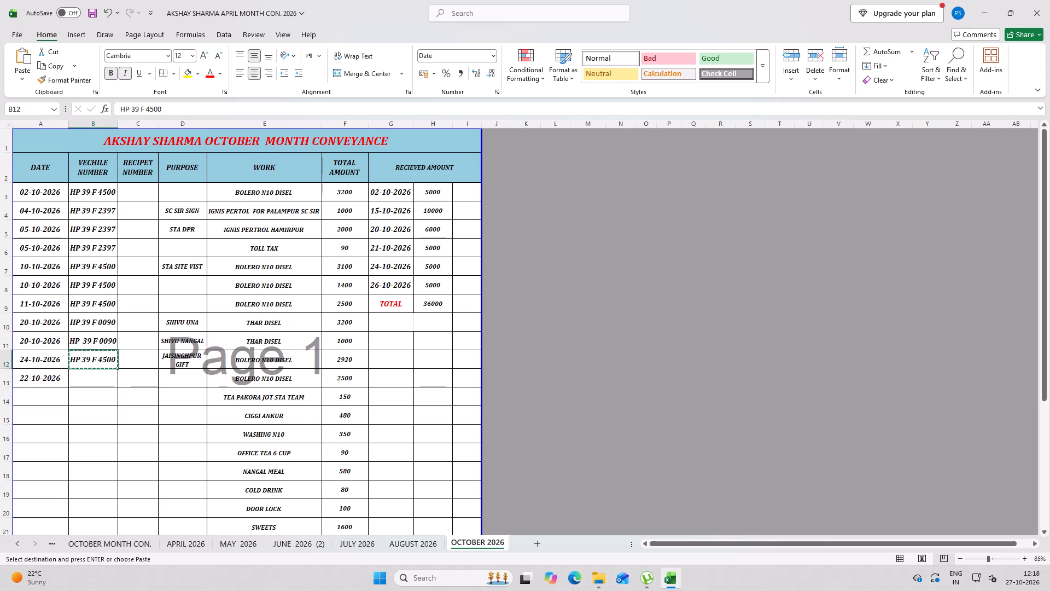
click(88, 379)
key(ctrl+v)
key(Escape)
Enter JAWALI GIFT as the purpose of the 2500 BOLERO N10 DISEL expense in row 13.
click(176, 379)
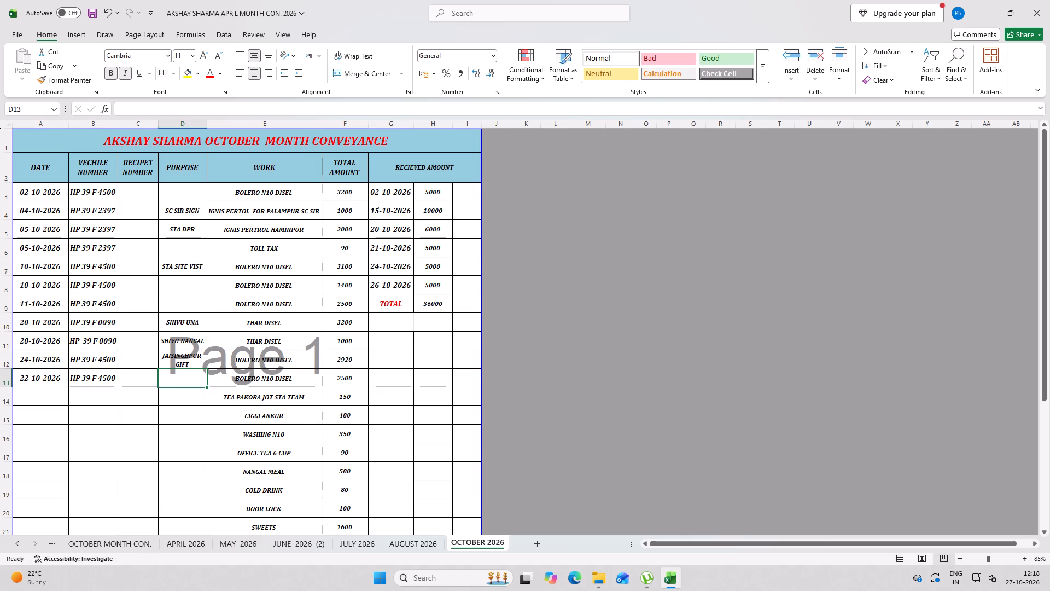
text(JAWALI GI)
text(FT)
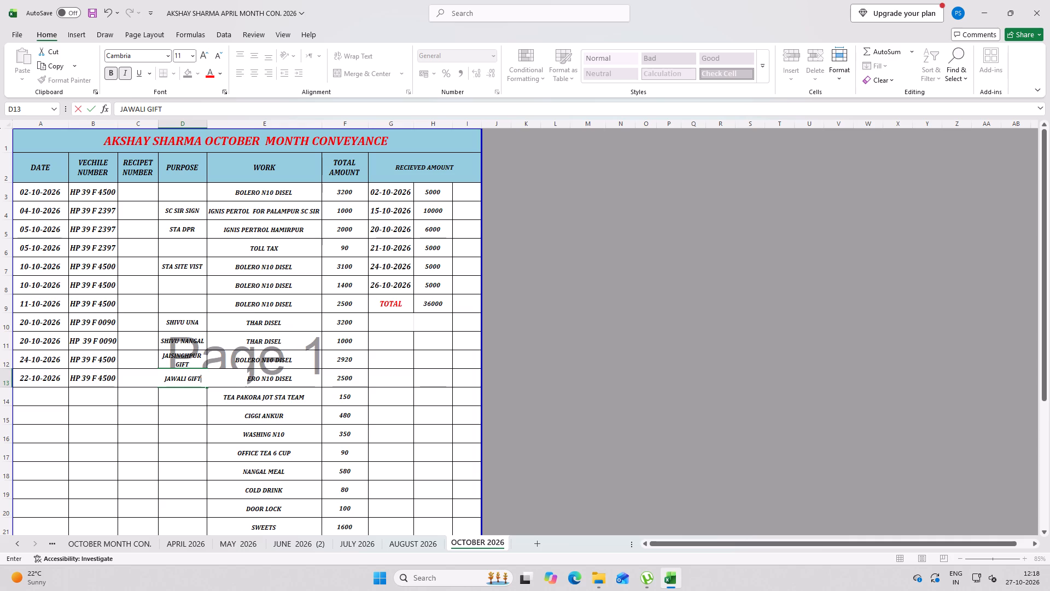
click(191, 421)
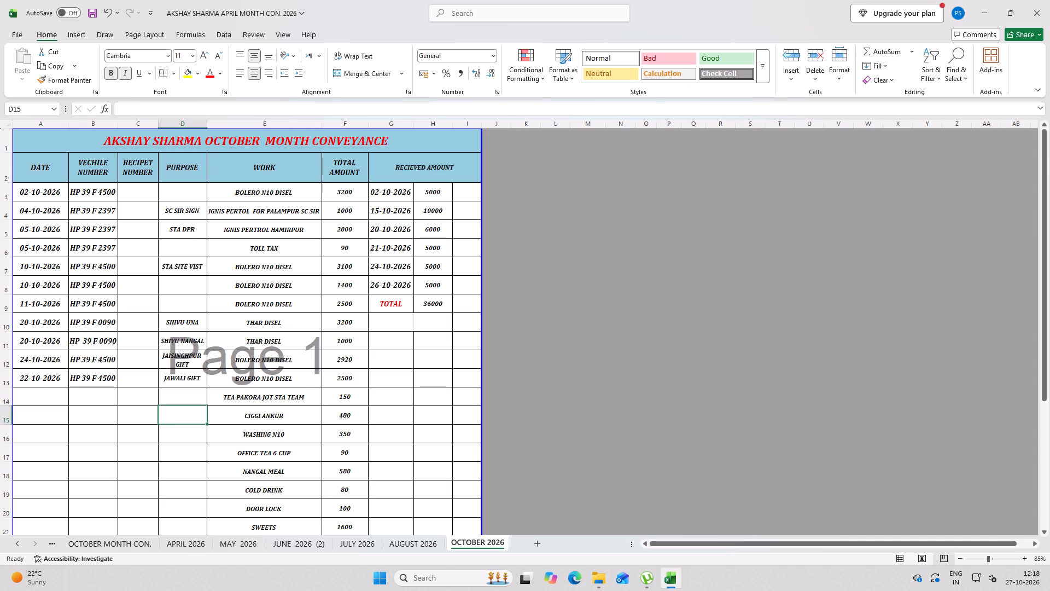
Enter the date 10-10-2026 for the TEA PAKORA JOT STA TEAM expense in row 14.
click(49, 395)
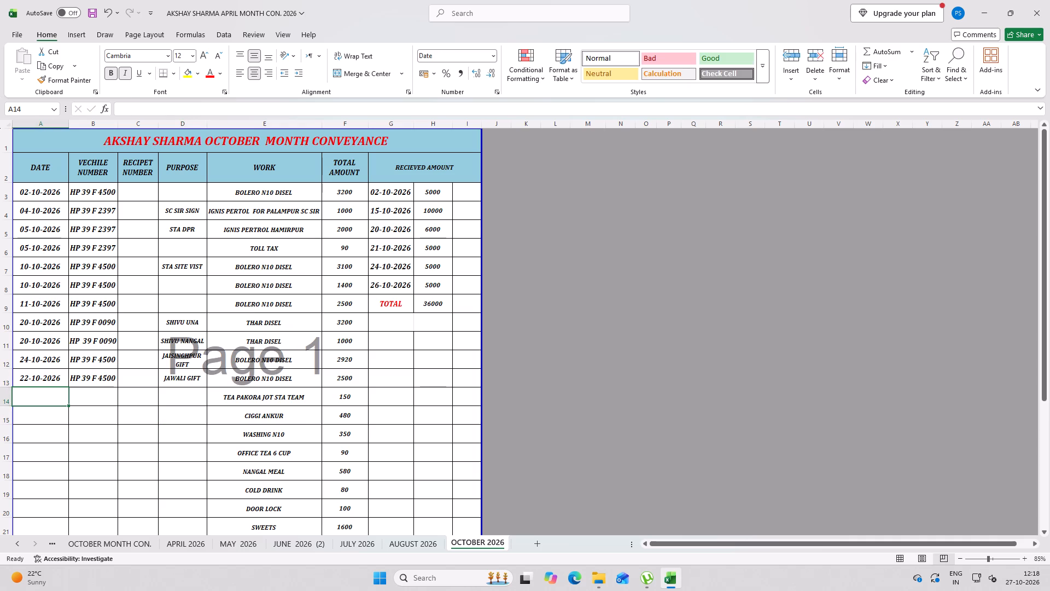
click(50, 398)
text(10-)
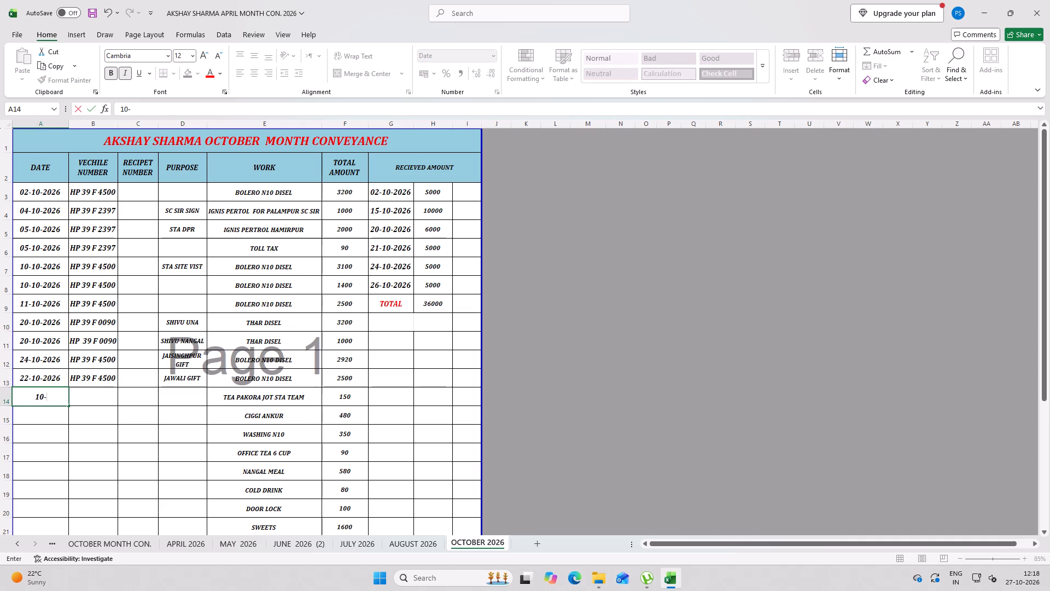
text(10-206)
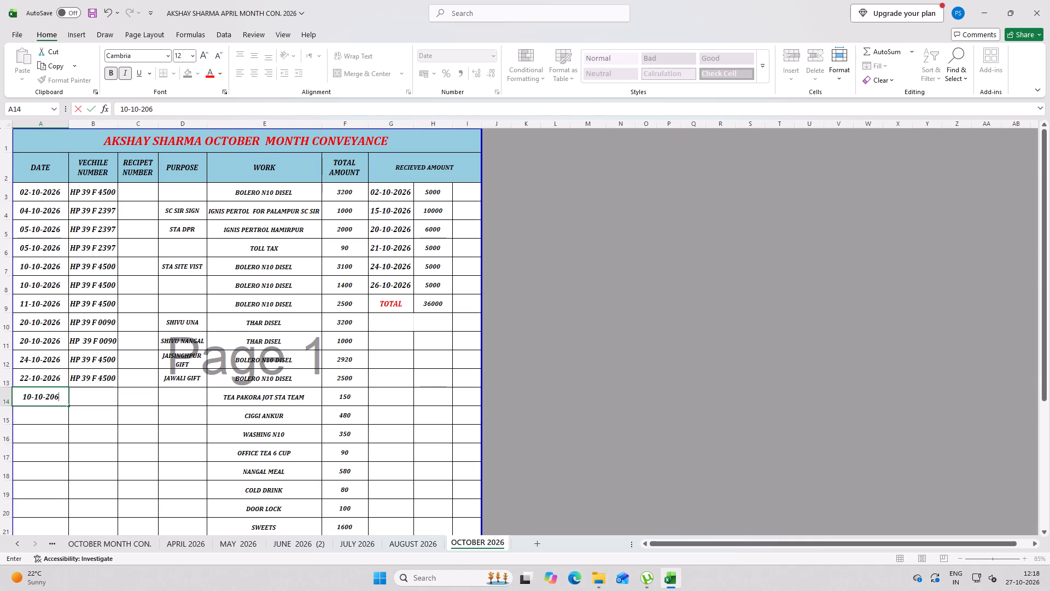
click(213, 441)
click(33, 421)
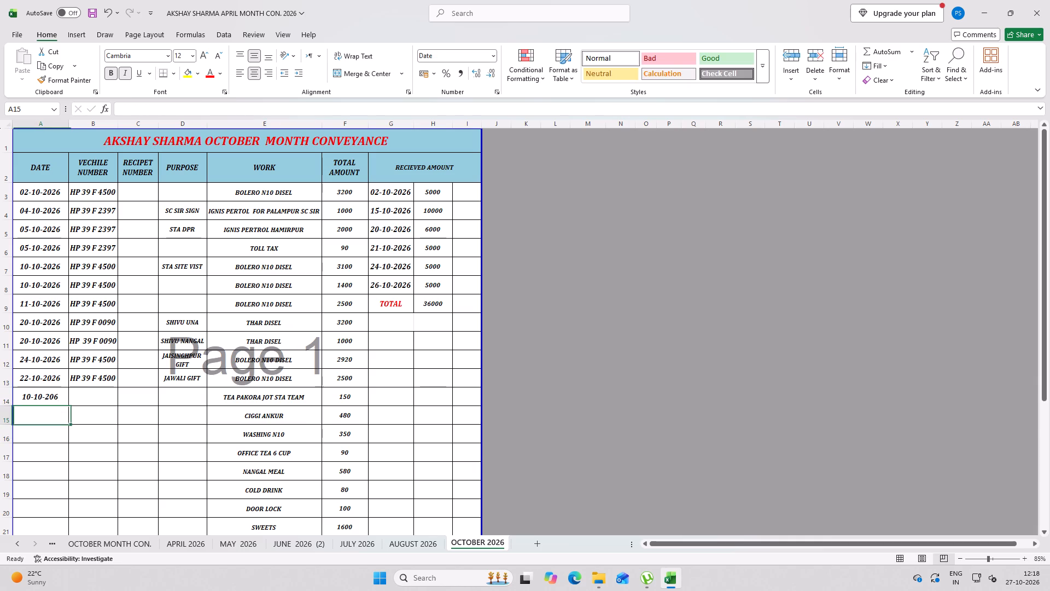
click(178, 396)
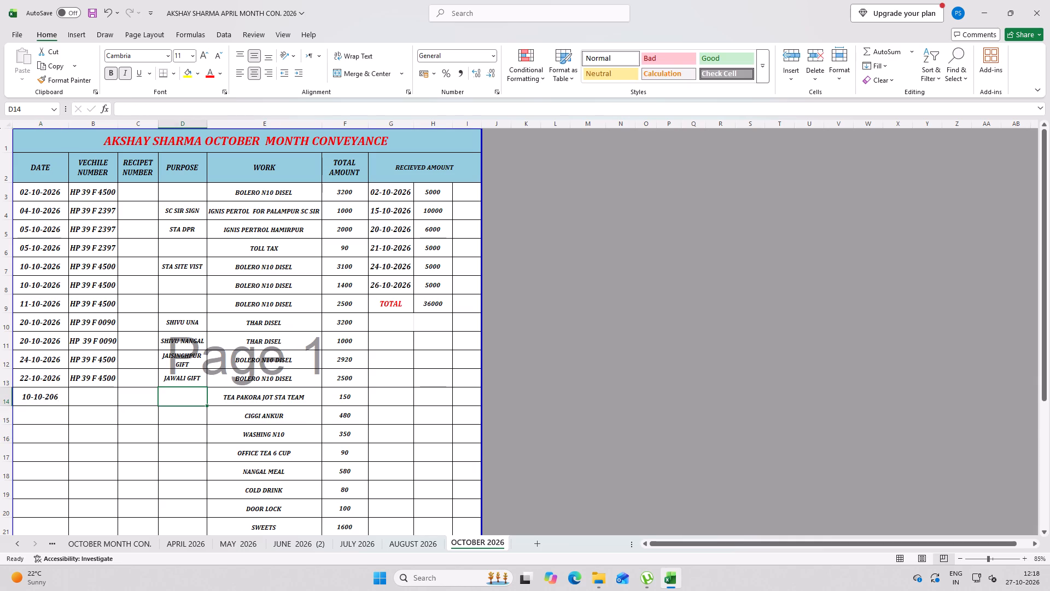
click(54, 399)
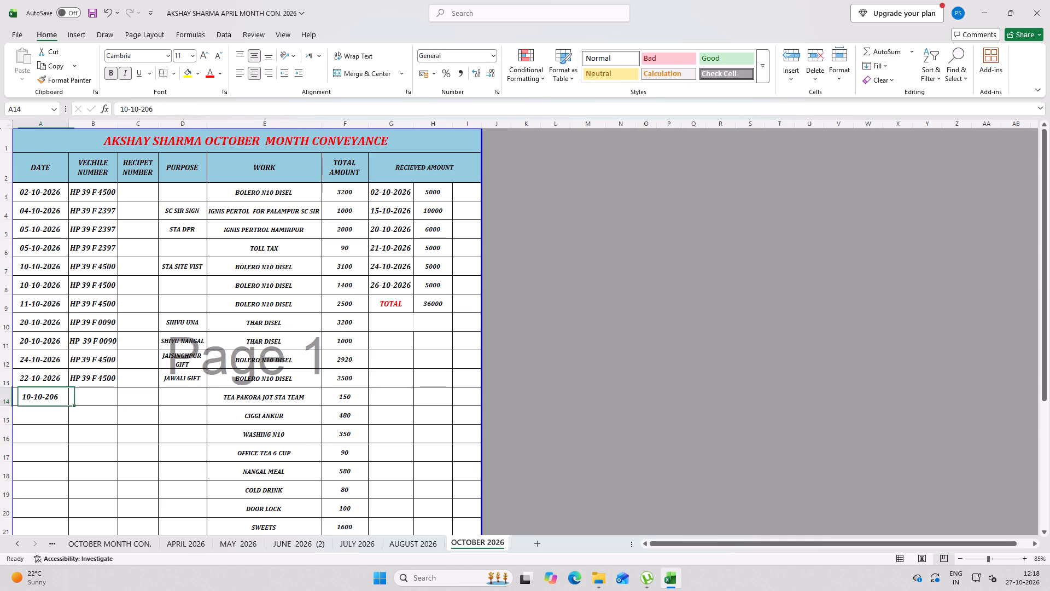
click(155, 111)
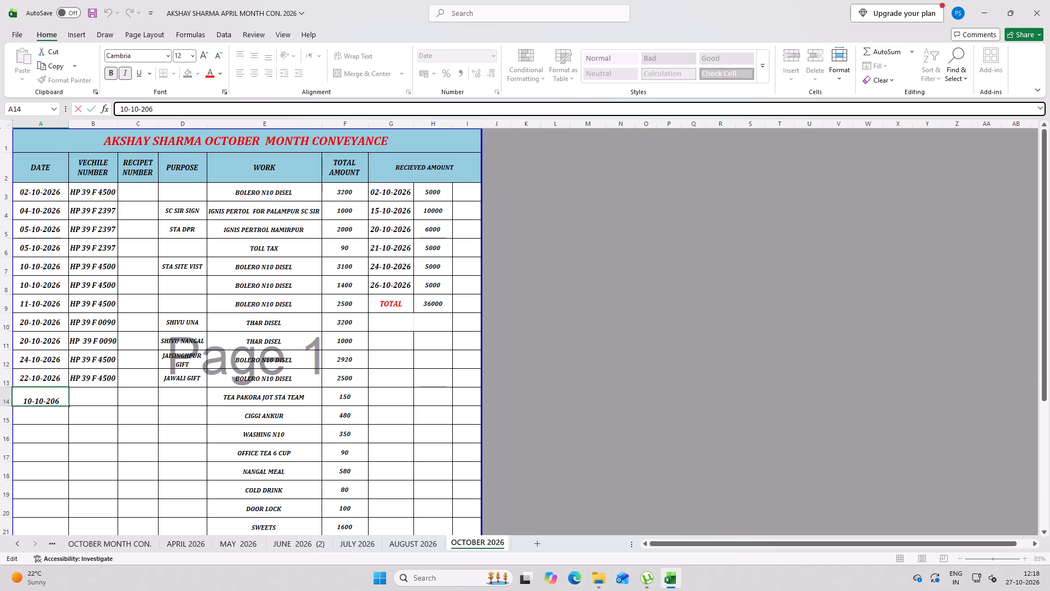
key(BackSpace)
text(26)
click(85, 402)
Enter the dates 12-10-2026 for CIGGI ANKUR in row 15 and 02-10-2026 for WASHING N10 in row 16.
click(36, 416)
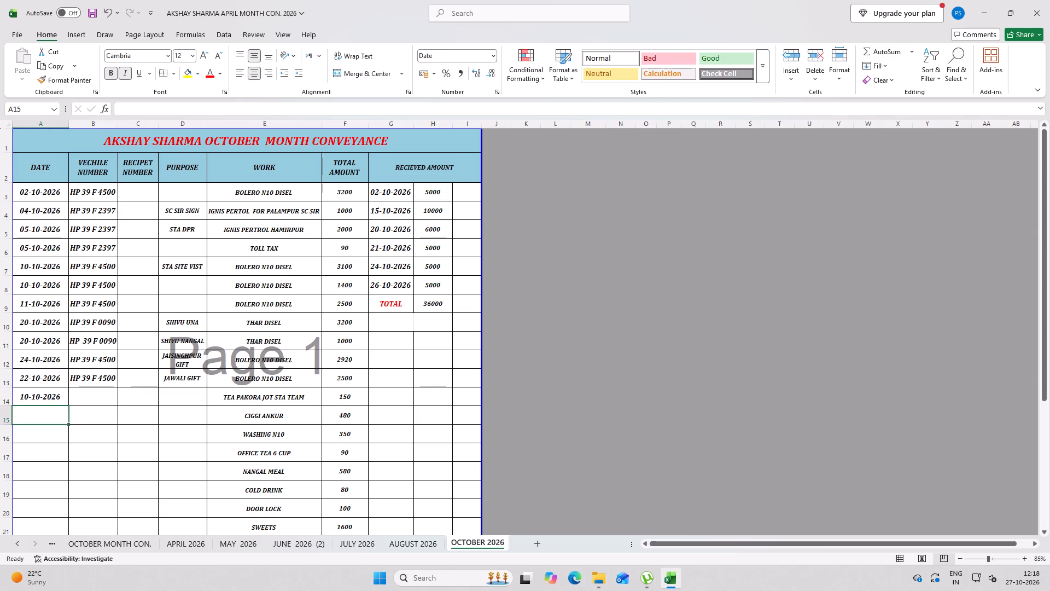
text(12-10-2026)
key(Down)
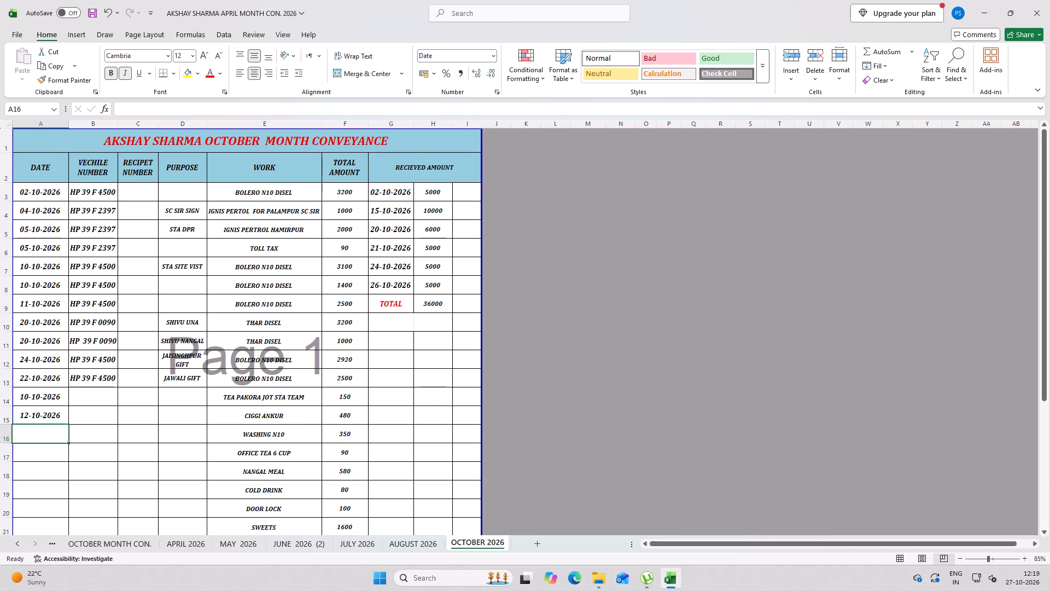
key(0)
text(2-)
text(10-)
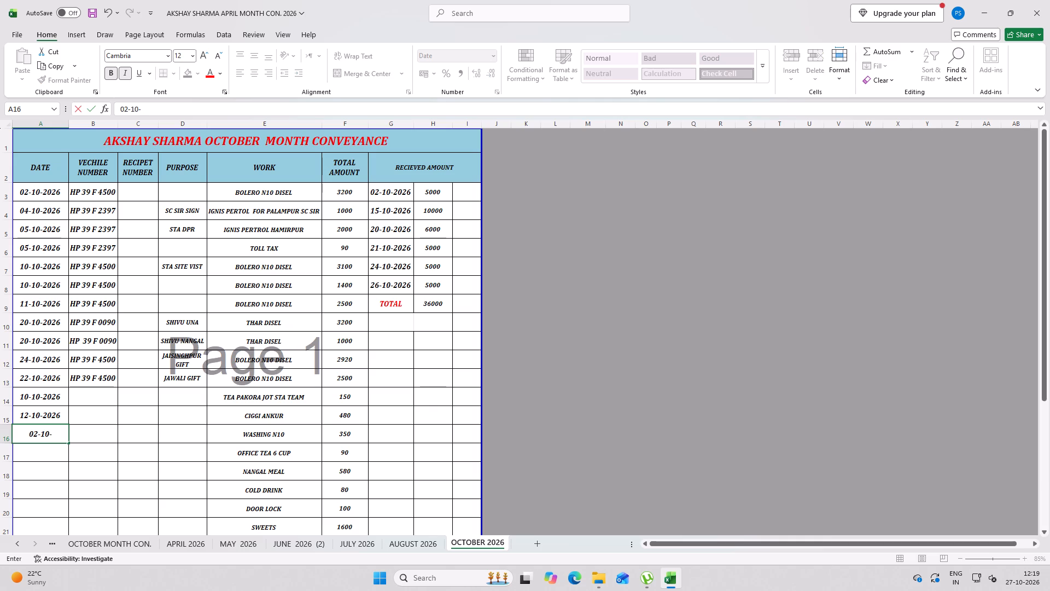
text(2026)
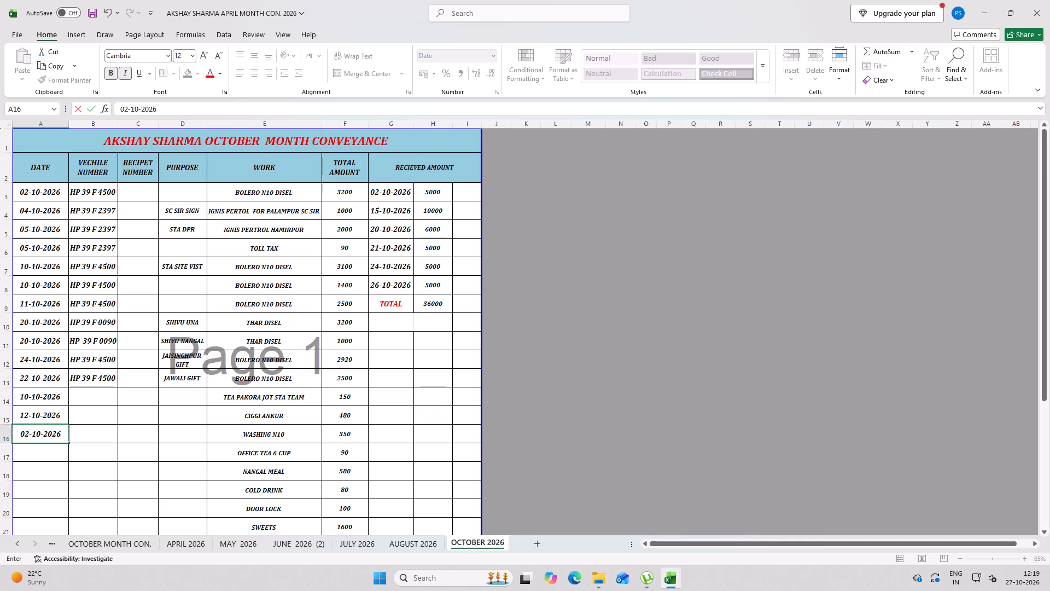
click(147, 483)
Enter the date 4-10-2026 for the OFFICE TEA 6 CUP expense in row 17.
click(51, 447)
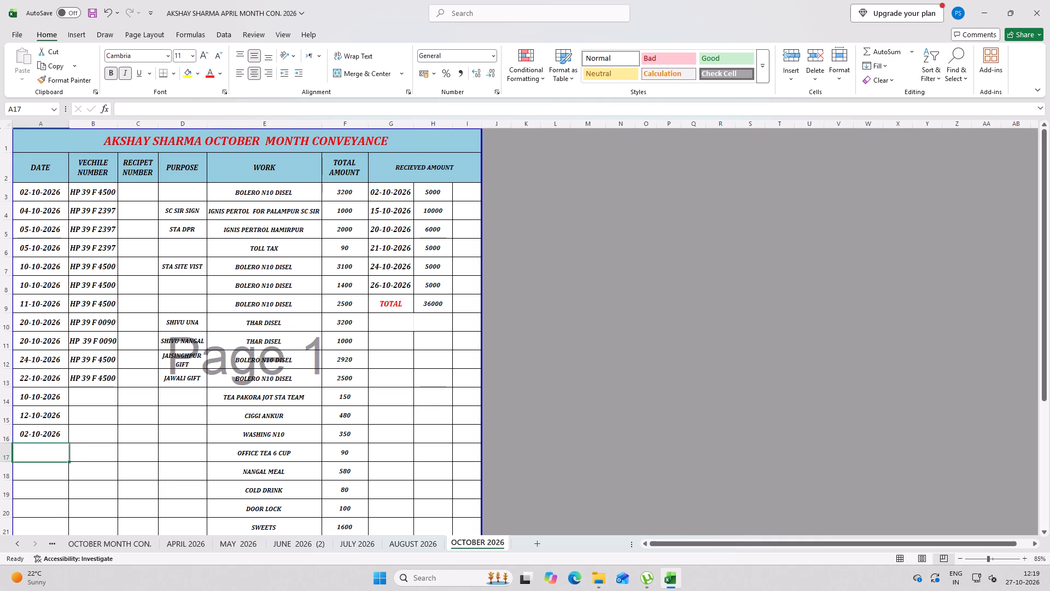
text(7-410)
key(BackSpace)
key(BackSpace)
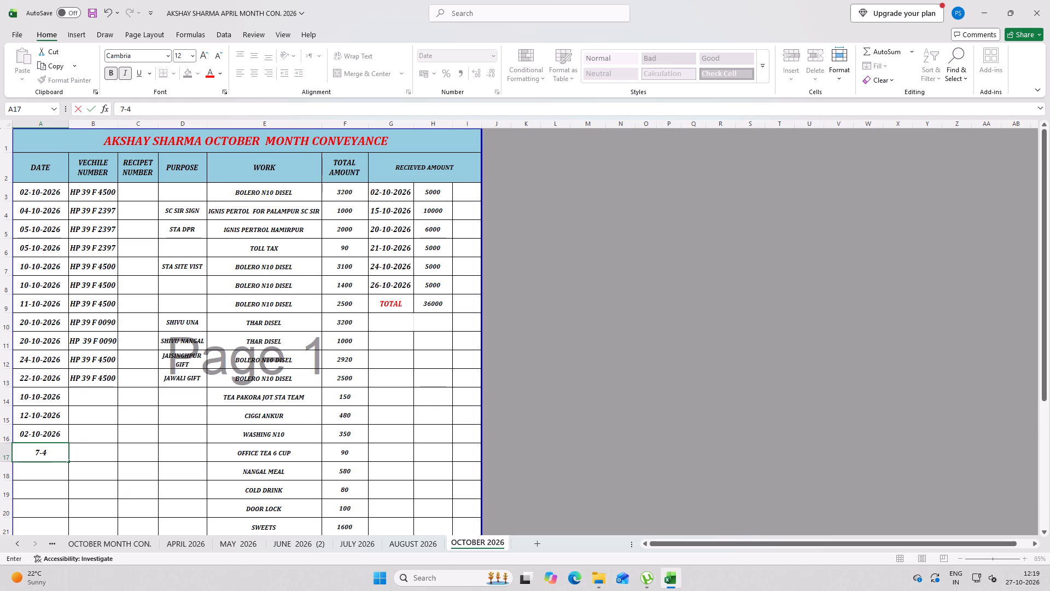
key(BackSpace)
text(10-2026)
click(28, 456)
drag(27, 453, 34, 451)
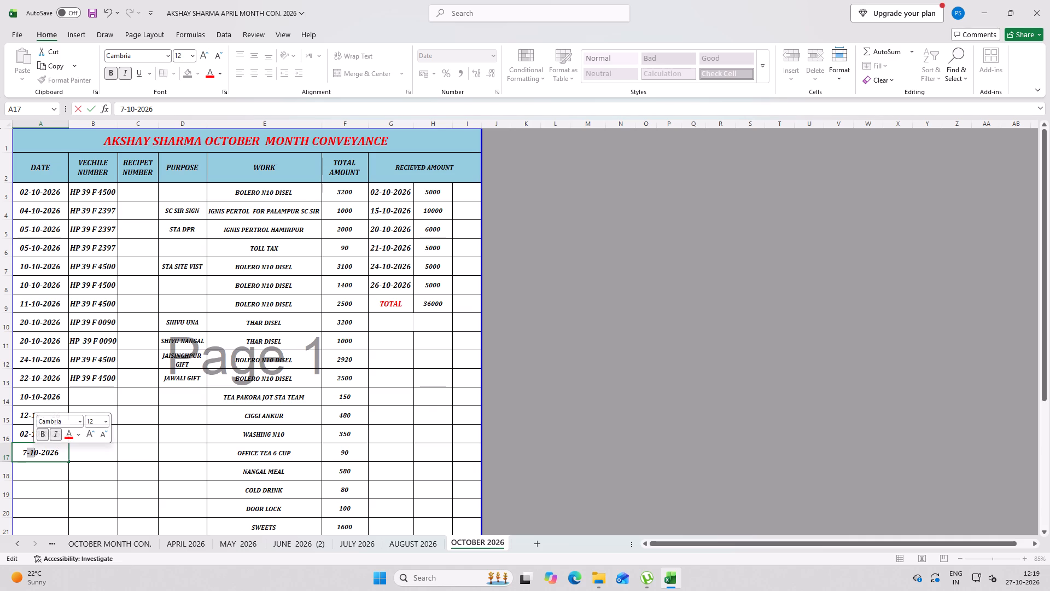
click(27, 460)
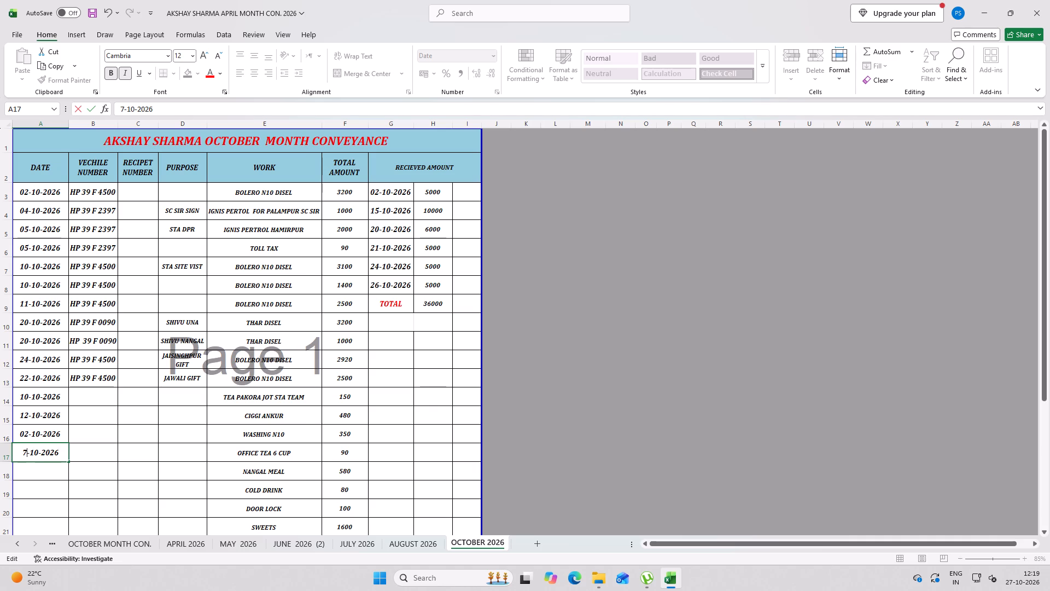
key(BackSpace)
key(4)
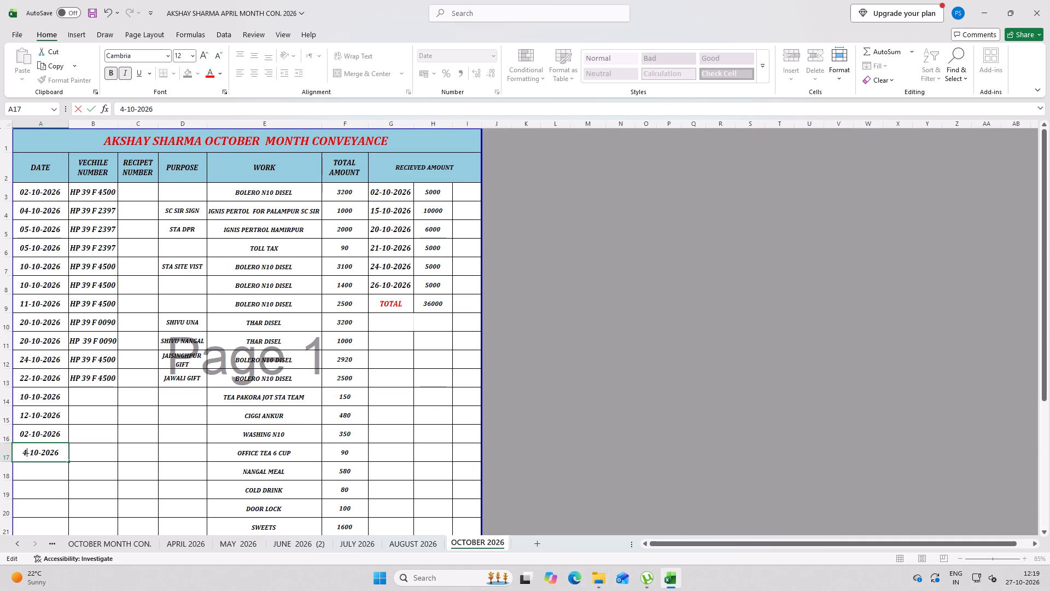
click(50, 475)
Enter the date 20-10-2026 for the NANGAL MEAL expense in row 18.
click(46, 473)
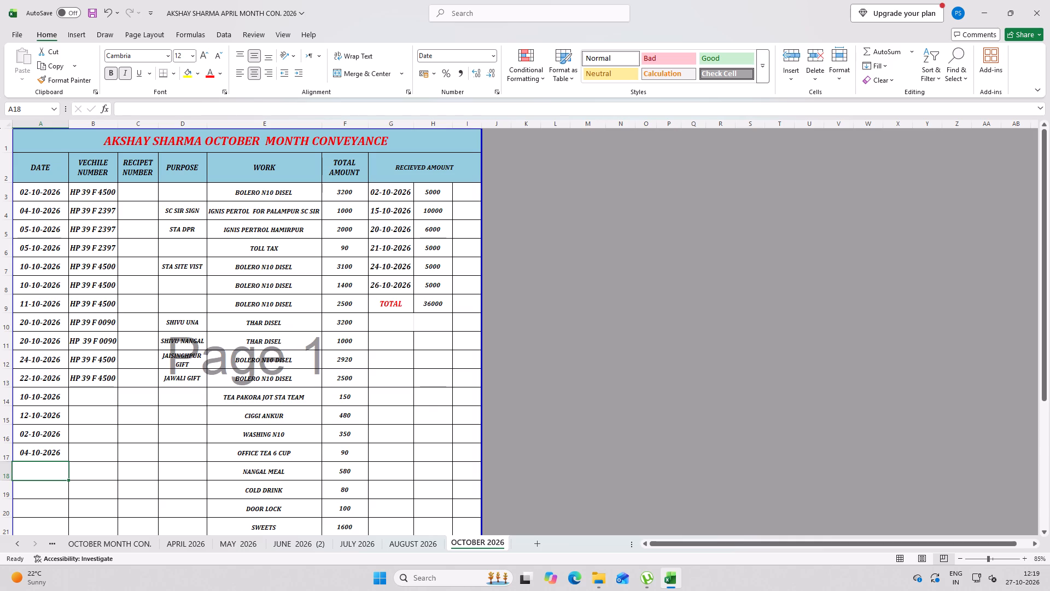
text(20-10-2026)
click(42, 488)
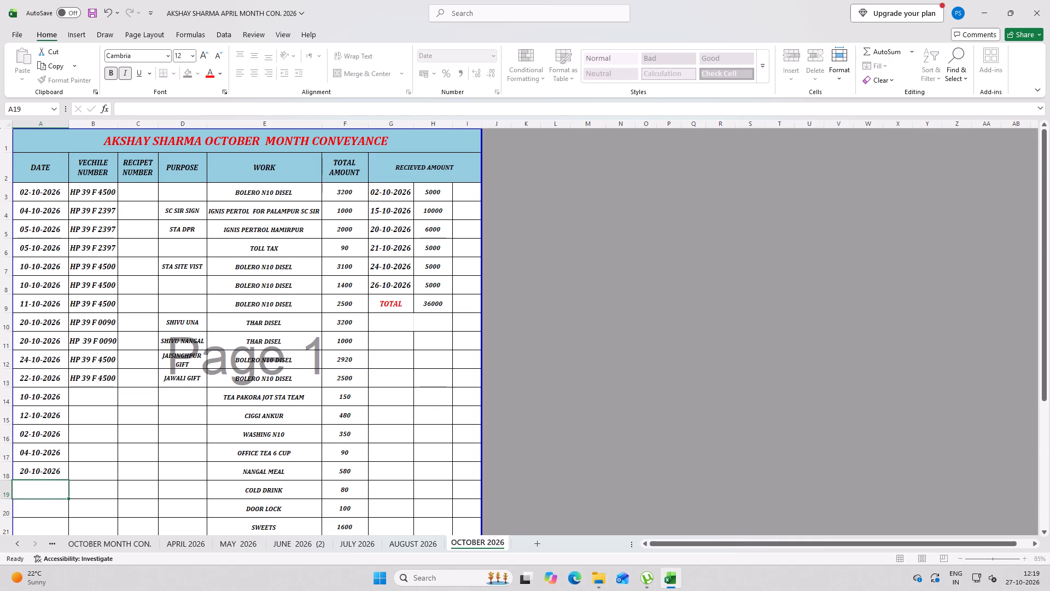
Enter the date 25-10-2026 for COLD DRINK and DOOR LOCK in rows 19 and 20, and 26-10-2026 for SWEETS in row 21.
scroll(62, 480, down, 1)
click(40, 436)
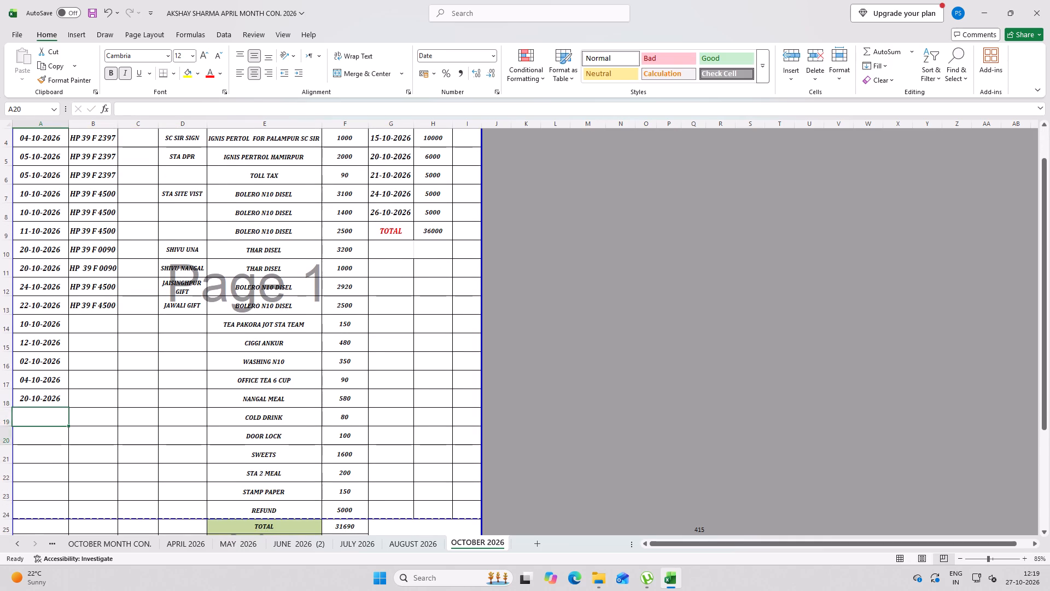
click(37, 419)
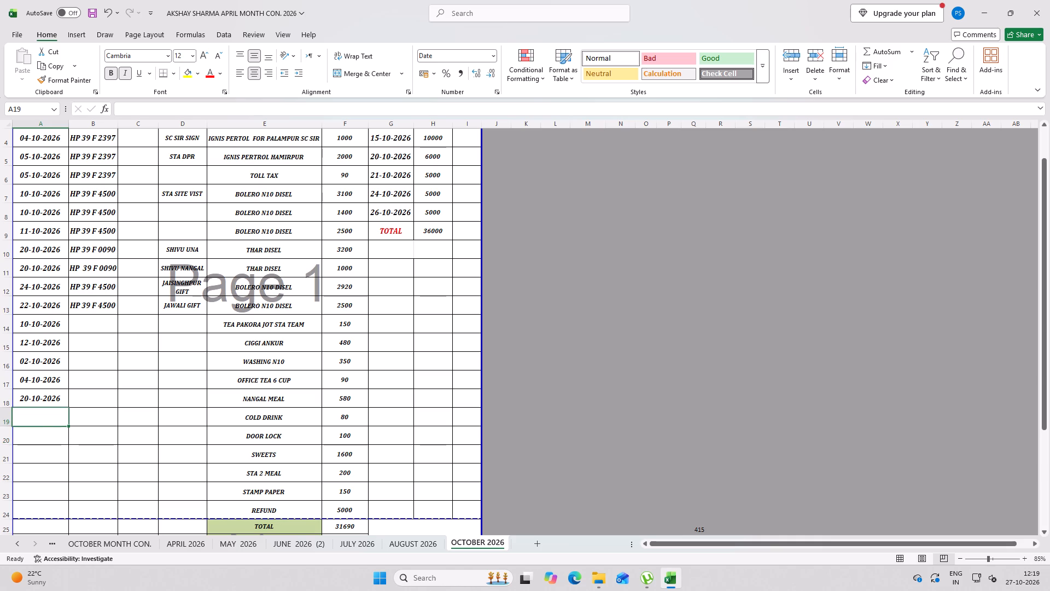
text(25-)
text(10-)
text(2026)
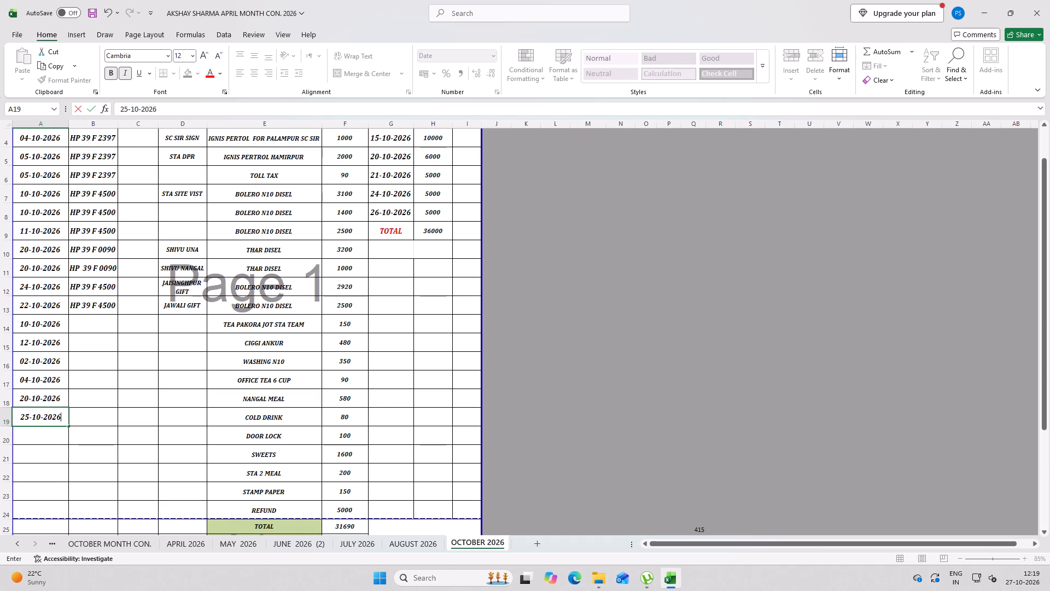
key(Down)
text(25)
text(-10-2026)
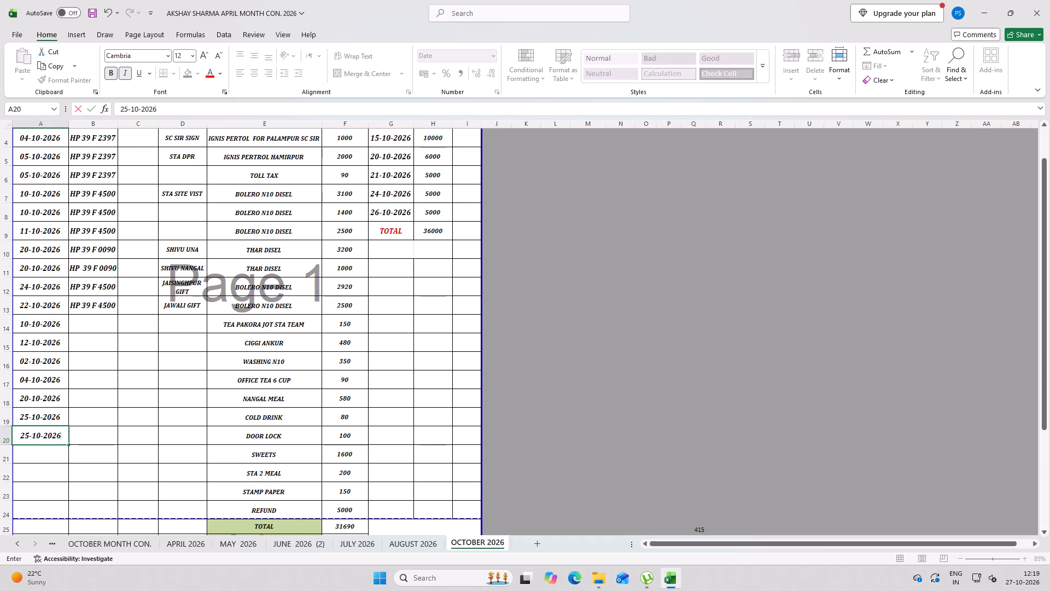
key(Down)
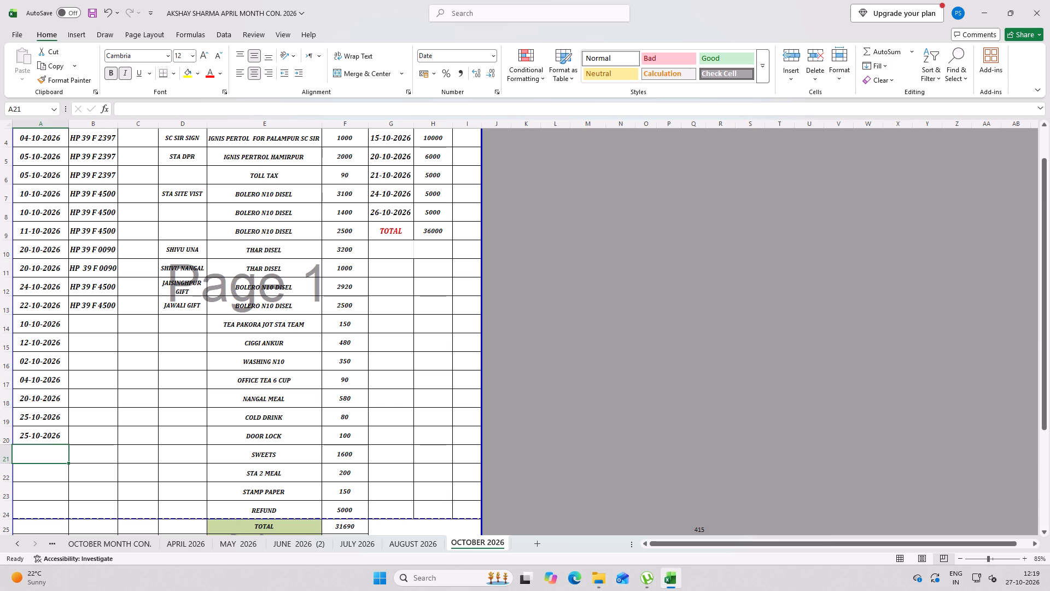
text(26-10-2026)
key(Return)
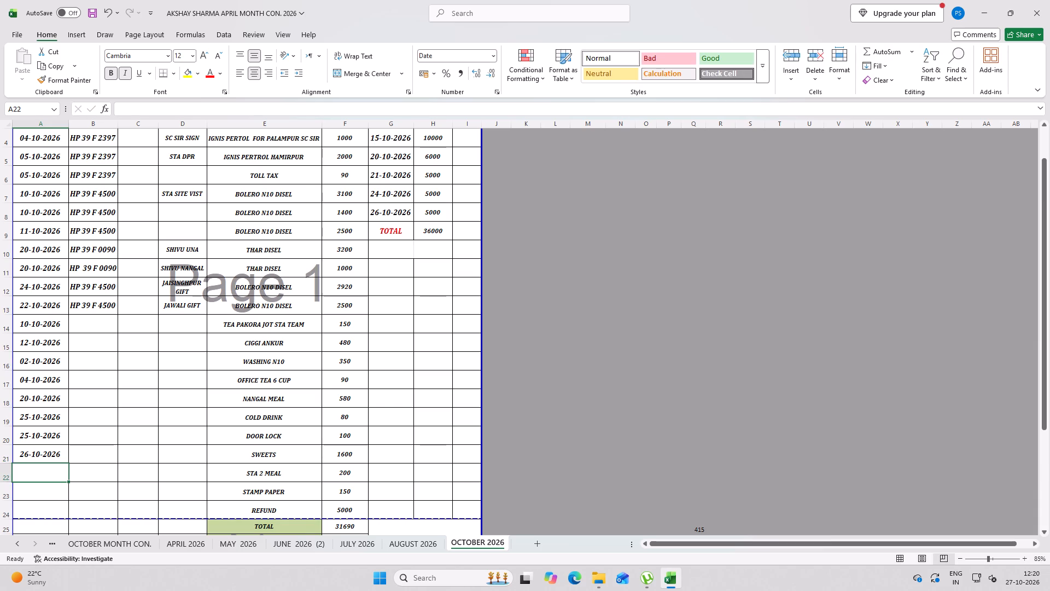
Insert a blank row above the DOOR LOCK expense, directly below COLD DRINK.
click(5, 437)
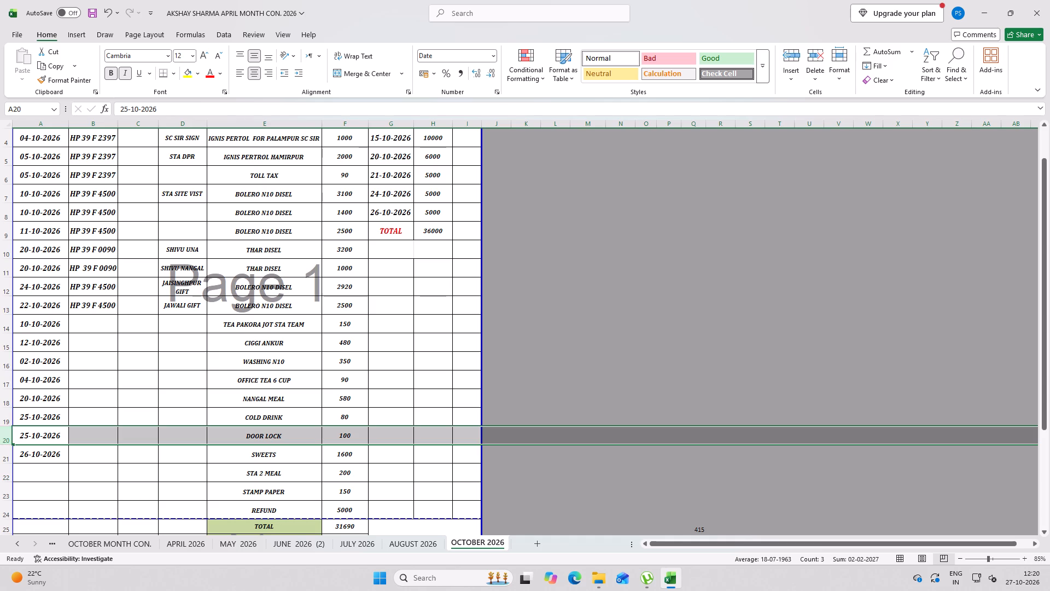
key(ctrl+plus)
click(169, 459)
scroll(212, 486, down, 2)
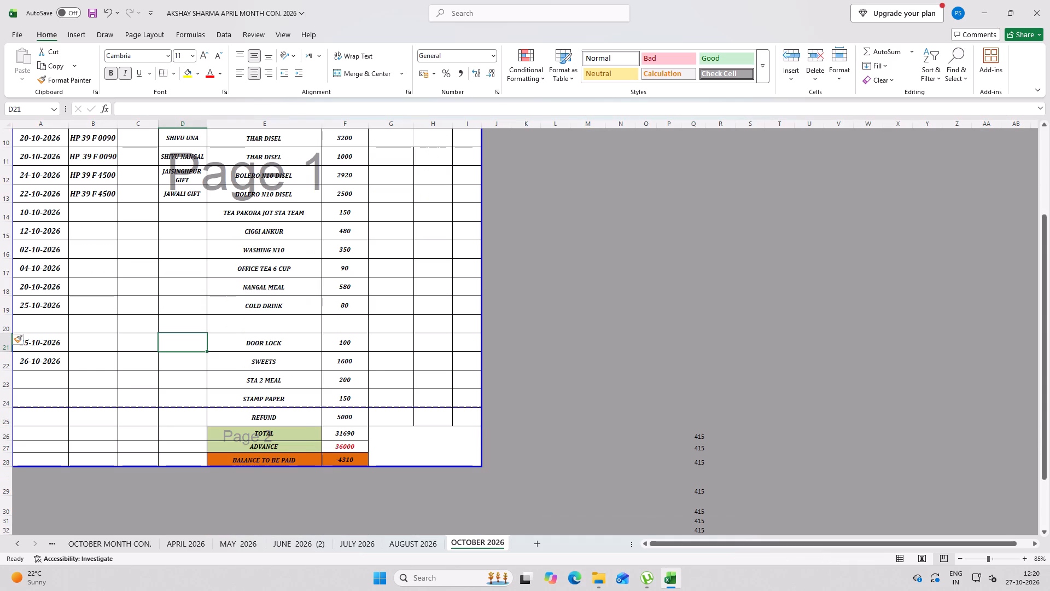
Move the STAMP PAPER expense and its amount from row 24 into the blank row 20 below COLD DRINK.
drag(247, 402, 331, 394)
key(ctrl+x)
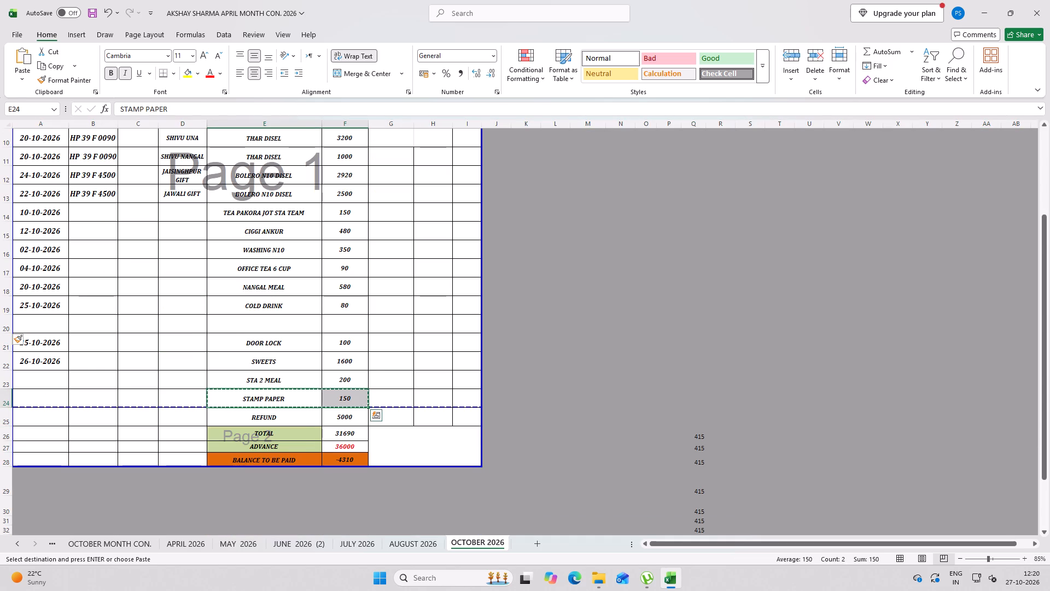
drag(256, 321, 341, 324)
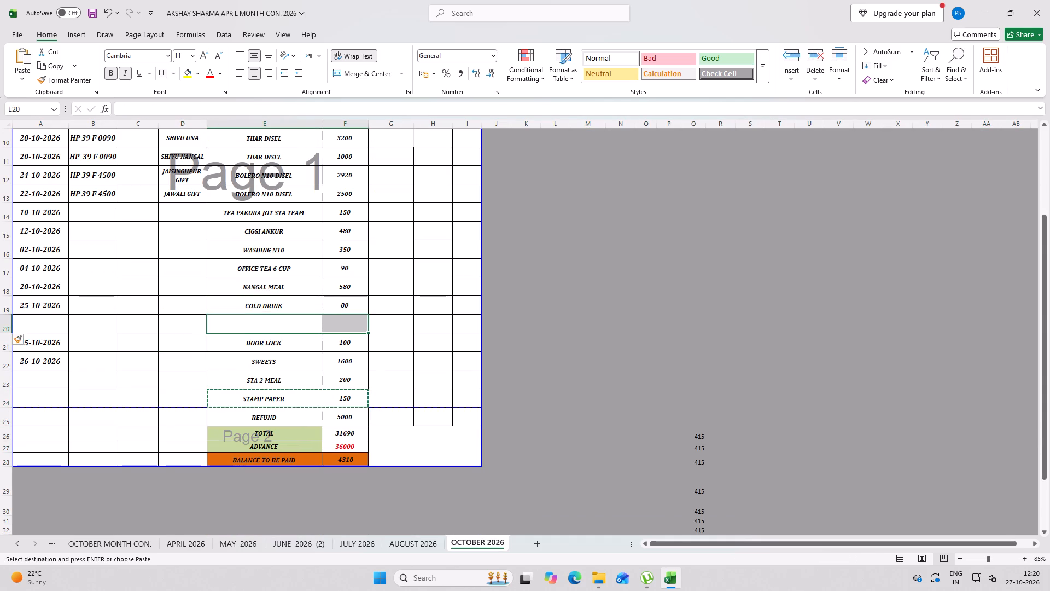
key(ctrl+v)
key(Escape)
Enter the date 24-10-2026 for the STAMP PAPER expense in row 20.
click(37, 325)
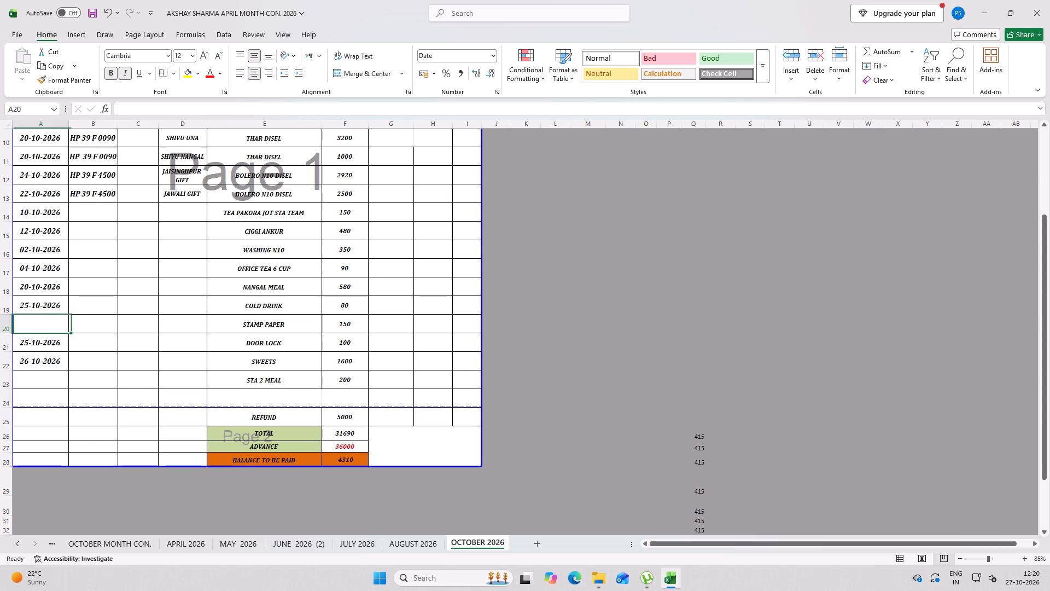
text(24-10-206)
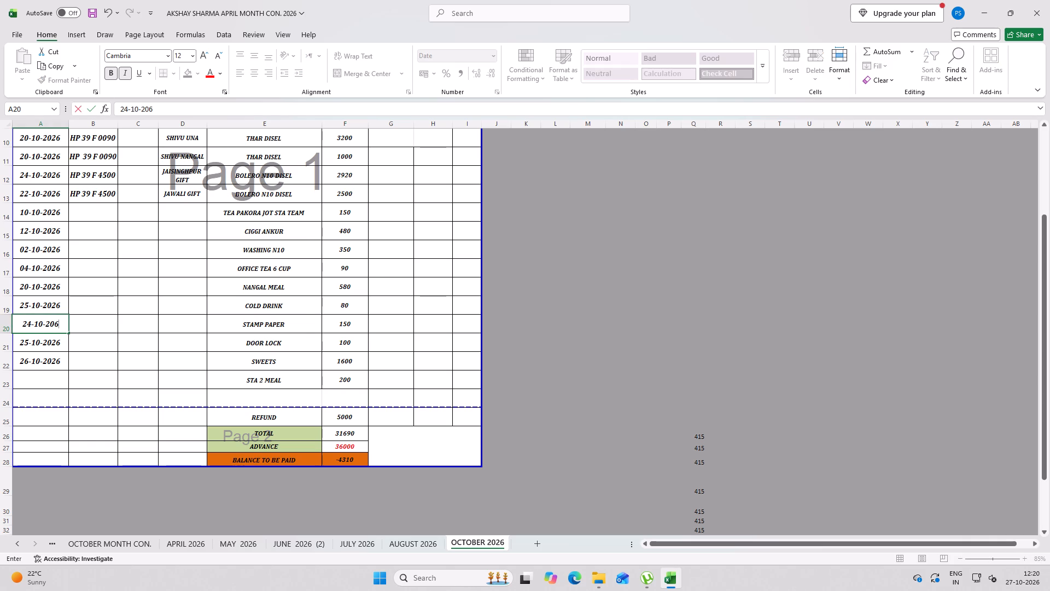
key(BackSpace)
text(26)
click(84, 364)
Delete the emptied row 24 between STA 2 MEAL and REFUND.
click(1, 394)
key(ctrl+minus)
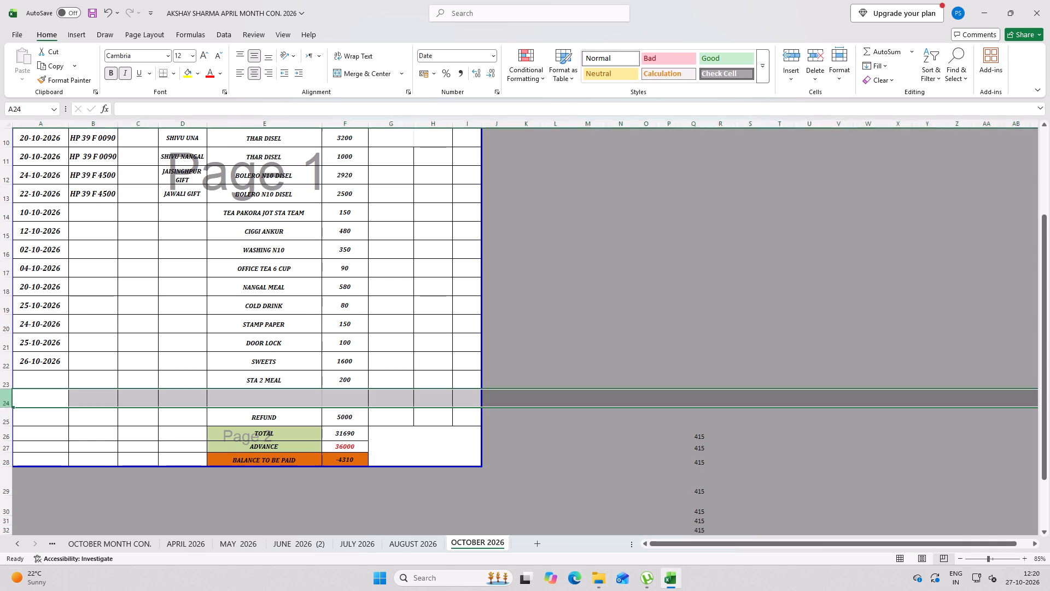
click(262, 355)
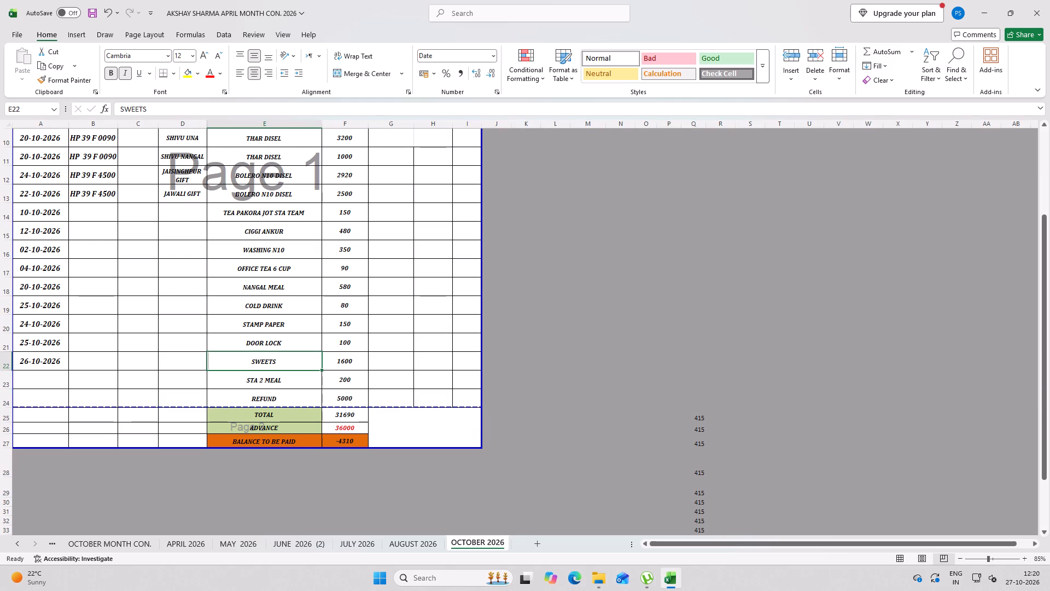
Insert a blank row above the DOOR LOCK expense, directly below STAMP PAPER.
click(30, 378)
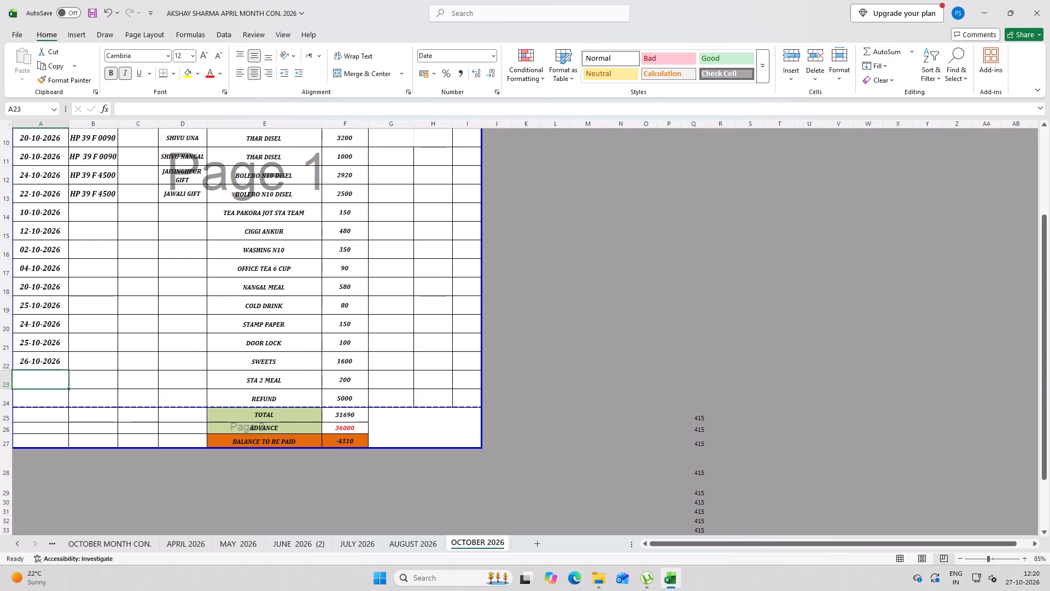
click(0, 343)
key(ctrl+plus)
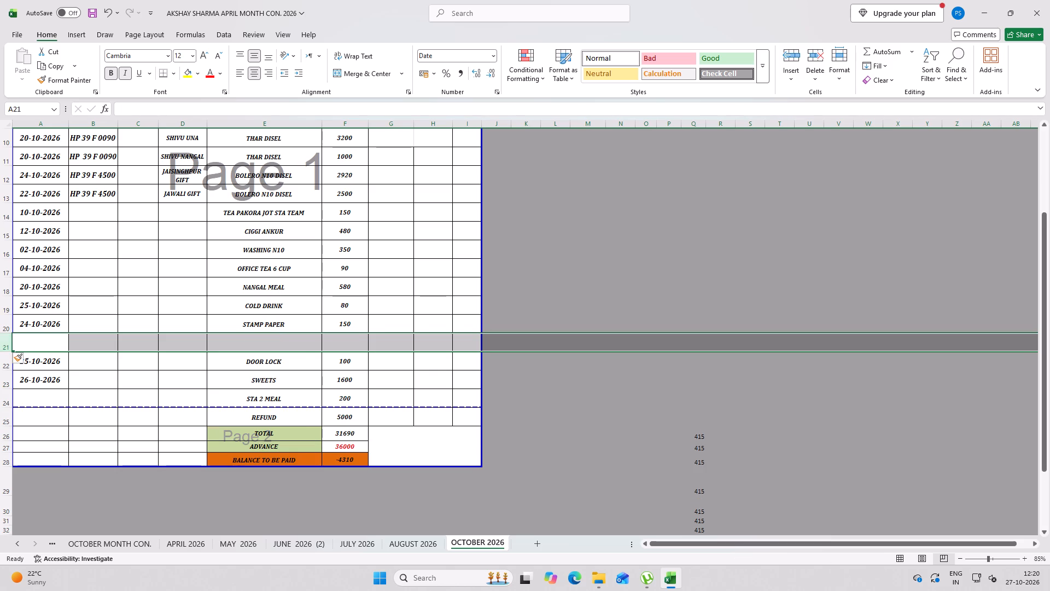
Copy the REFUND entry and its amount from row 25 into blank row 21, and clear the original cells.
click(397, 420)
drag(276, 420, 335, 418)
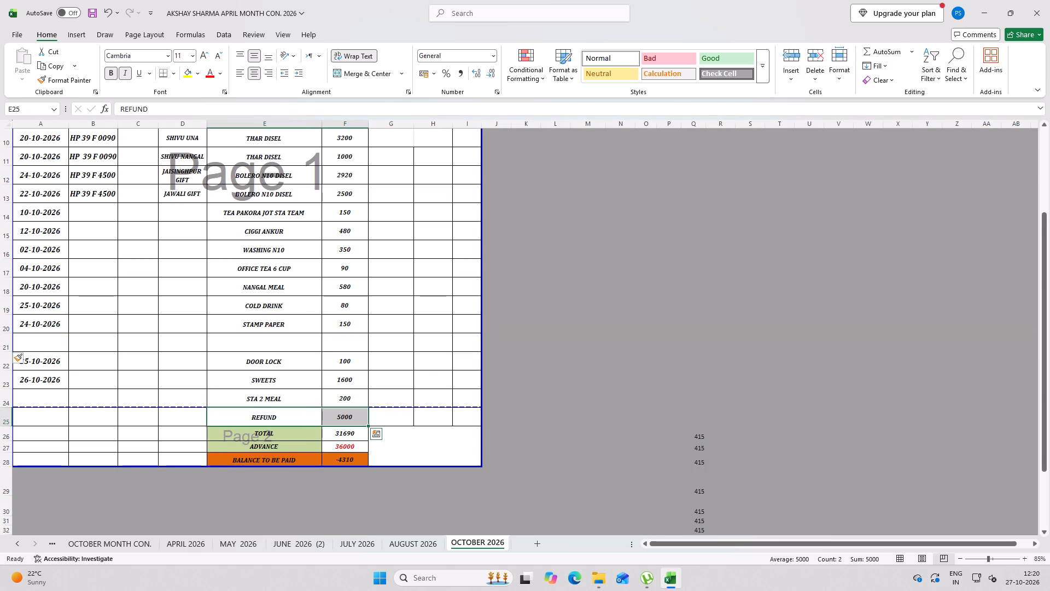
key(ctrl+c)
drag(255, 337, 349, 336)
key(ctrl+v)
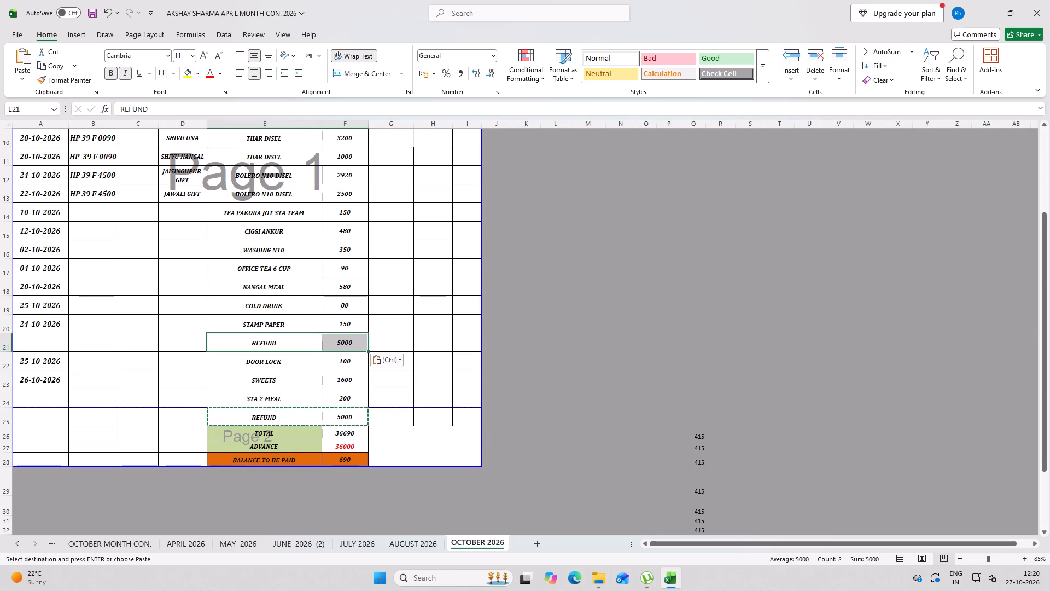
key(Escape)
drag(276, 417, 344, 412)
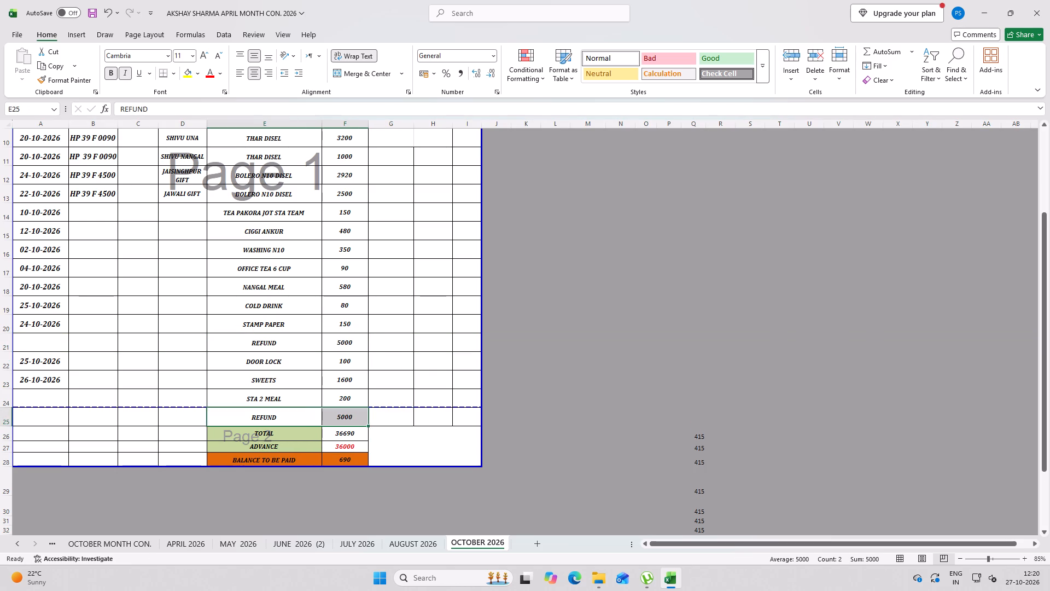
key(Delete)
click(407, 389)
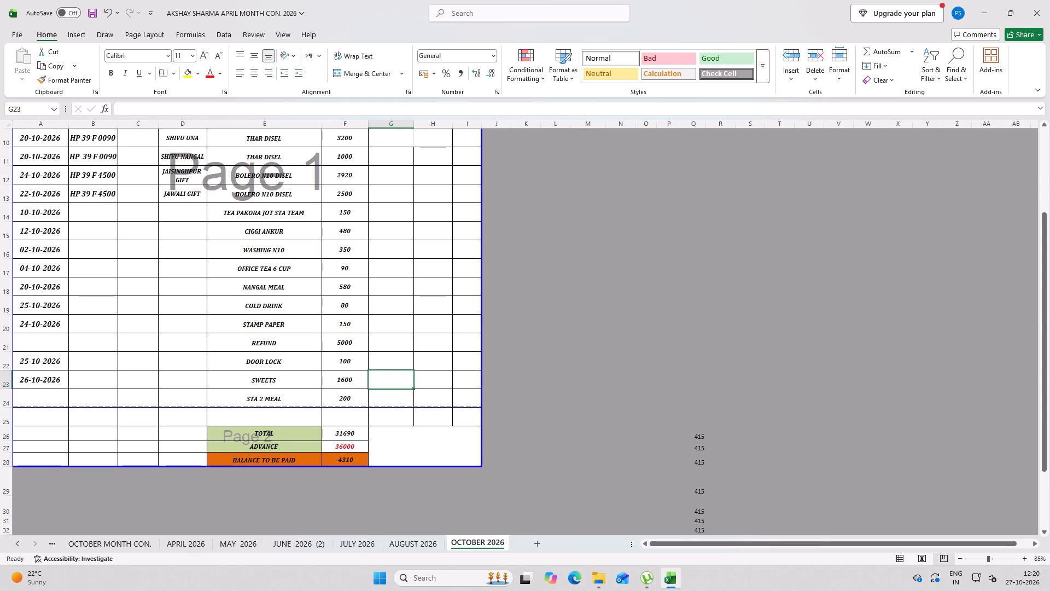
Enter the date 25-10-2026 for the REFUND entry in row 21.
click(62, 343)
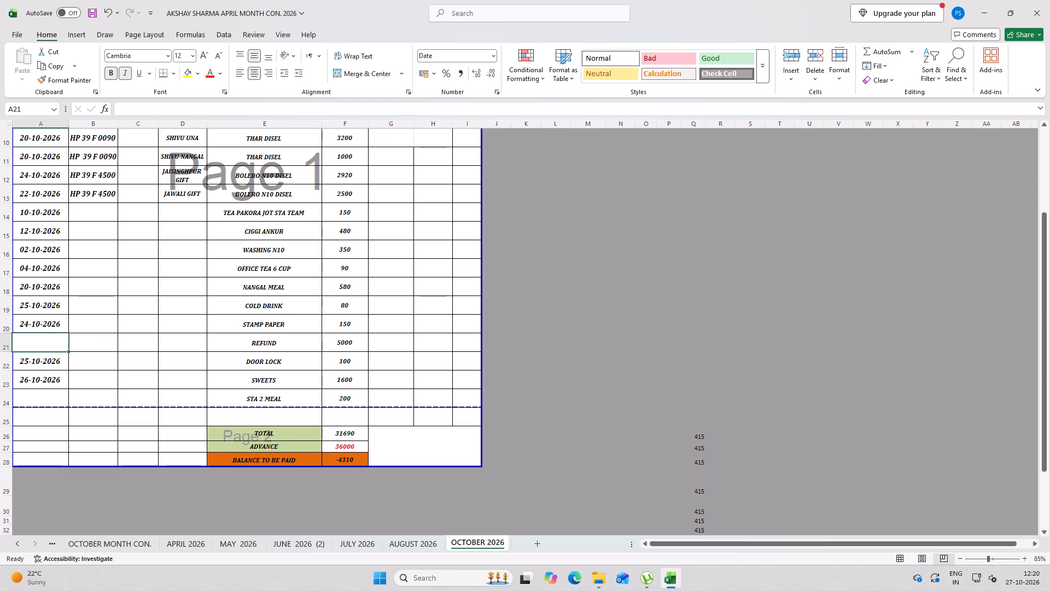
text(25-10-2026)
key(Return)
click(193, 389)
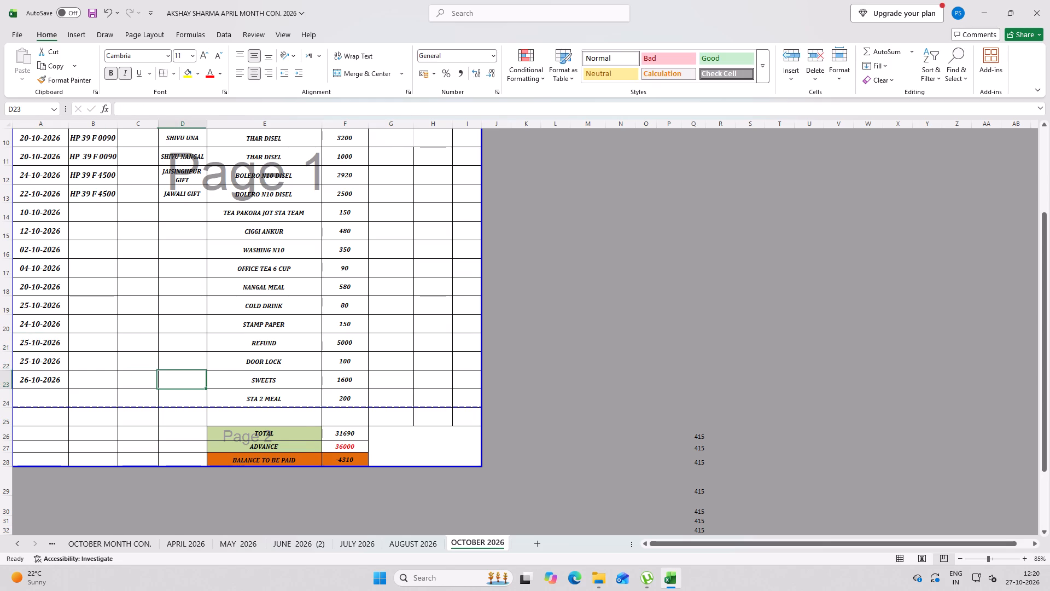
Enter the date 26-10-2026 for the STA 2 MEAL expense in row 24.
click(42, 394)
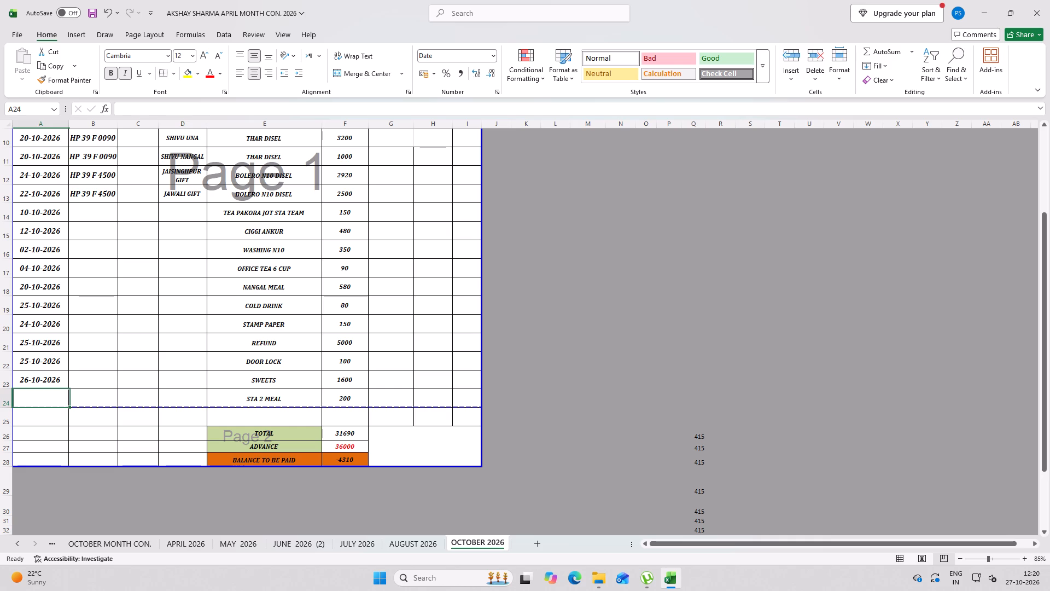
key(2)
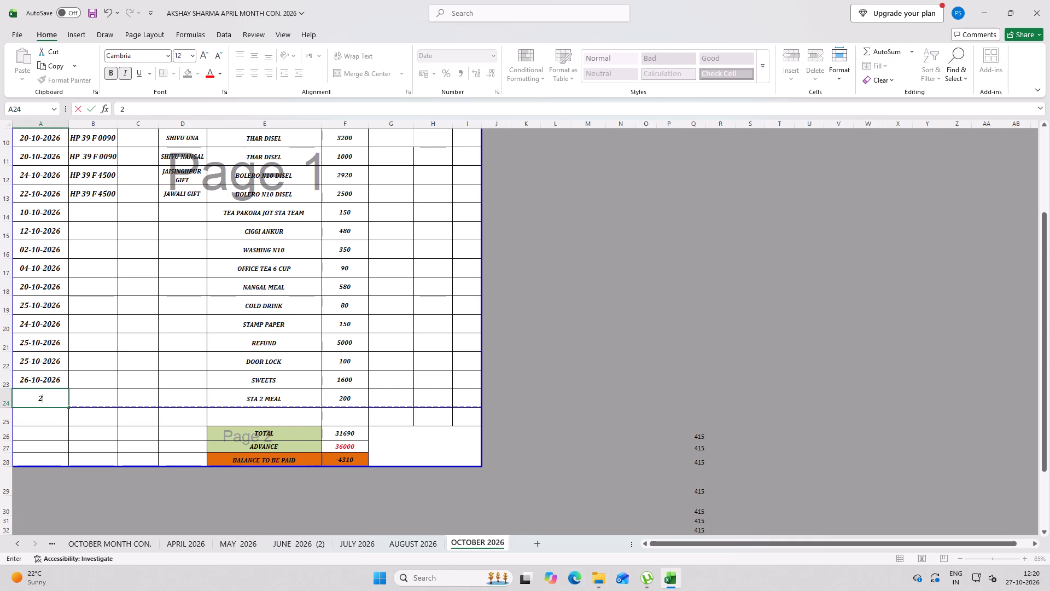
key(6)
key(minus)
text(10-2026)
key(Return)
Delete the empty row 25 directly above the TOTAL row.
click(0, 414)
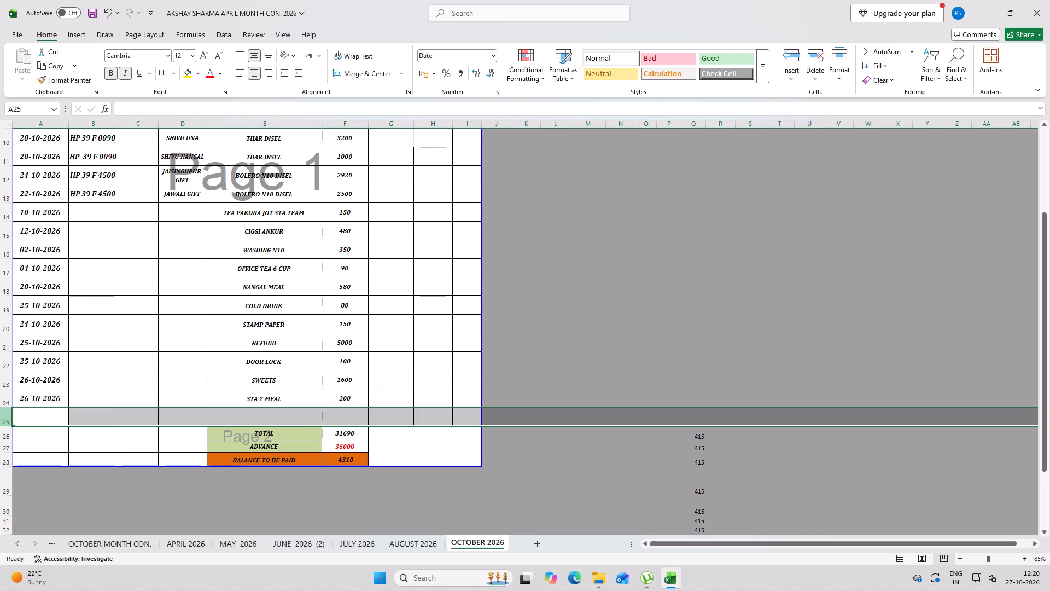
key(ctrl+minus)
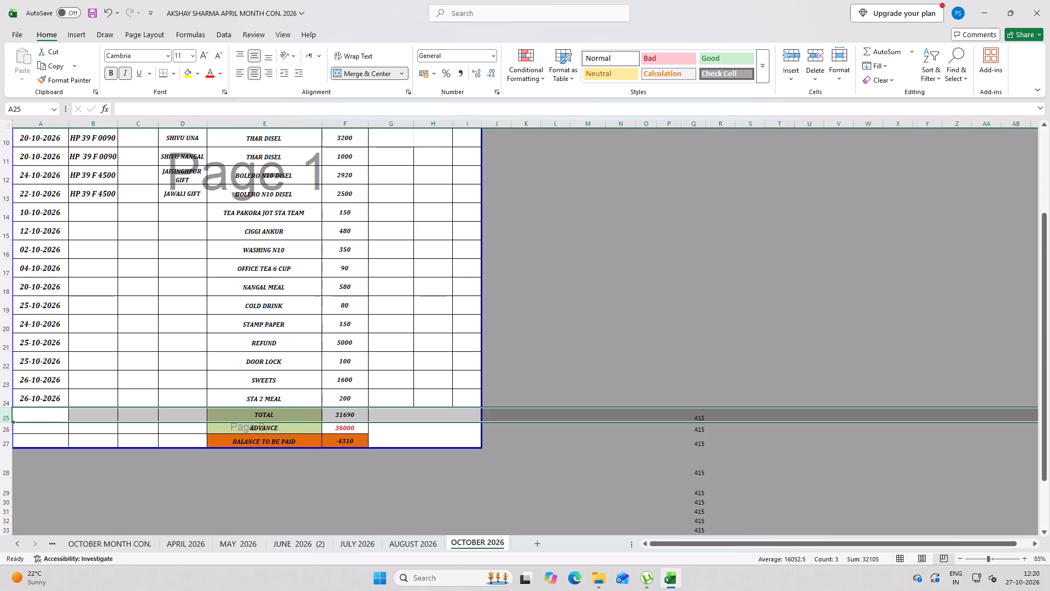
click(633, 379)
Examine the formulas behind the ADVANCE amount and the received-amount TOTAL.
scroll(495, 414, up, 4)
scroll(495, 414, down, 3)
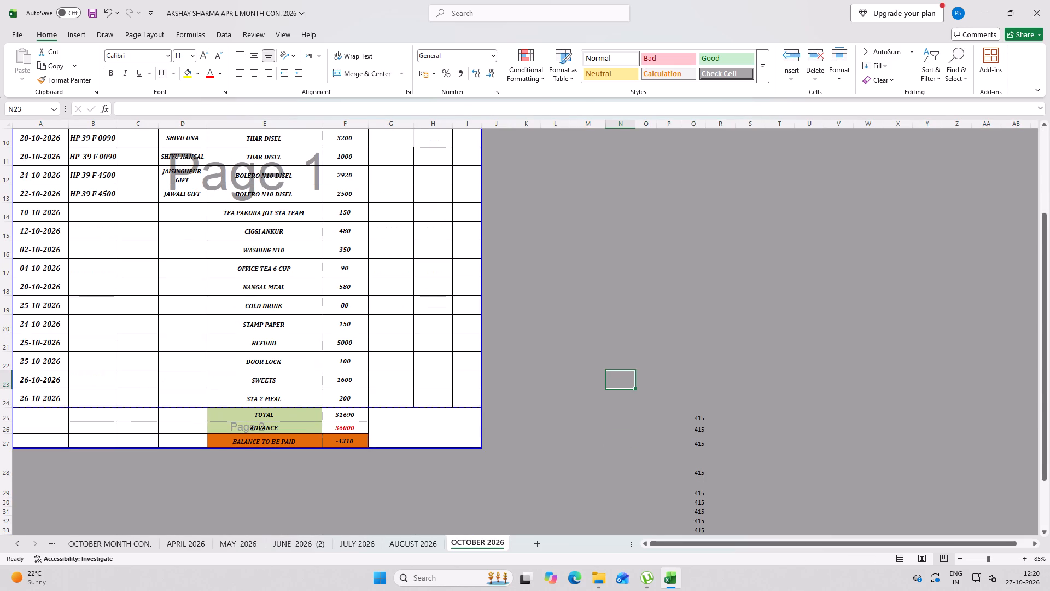
double_click(358, 427)
key(Escape)
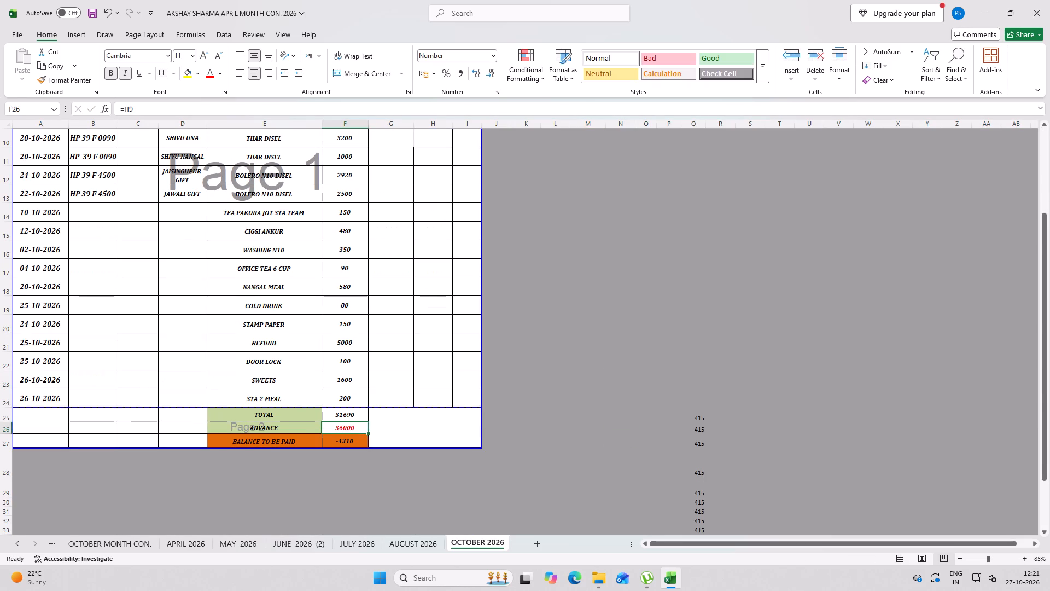
double_click(340, 427)
key(Escape)
scroll(380, 414, up, 5)
double_click(442, 306)
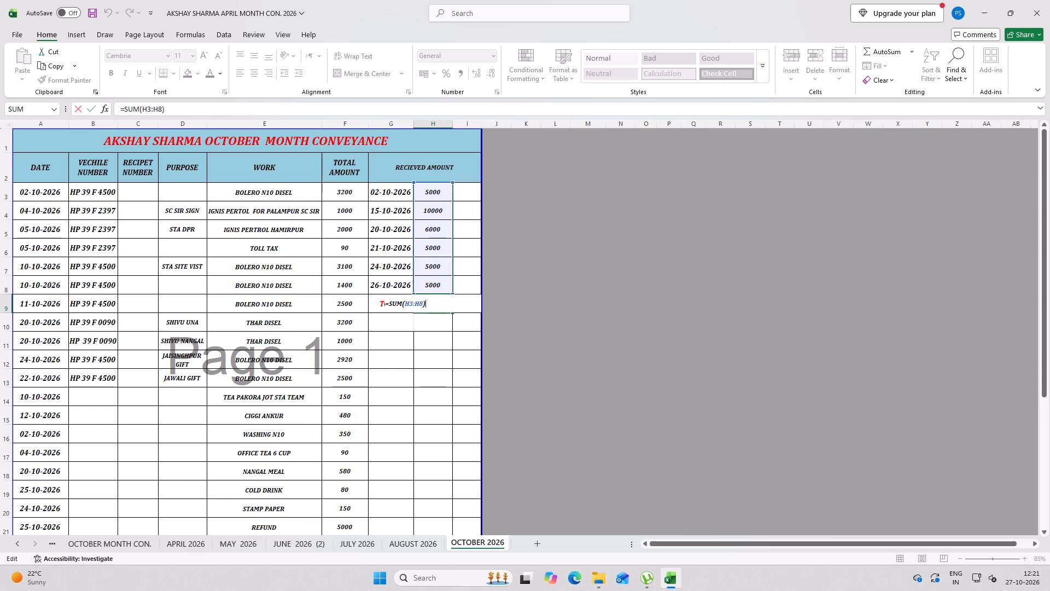
key(Return)
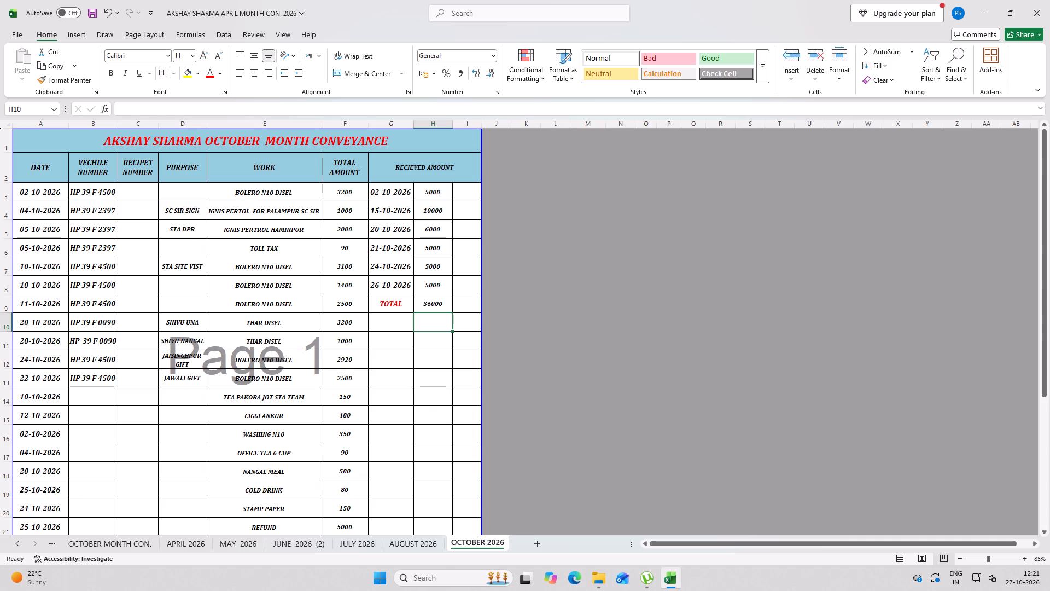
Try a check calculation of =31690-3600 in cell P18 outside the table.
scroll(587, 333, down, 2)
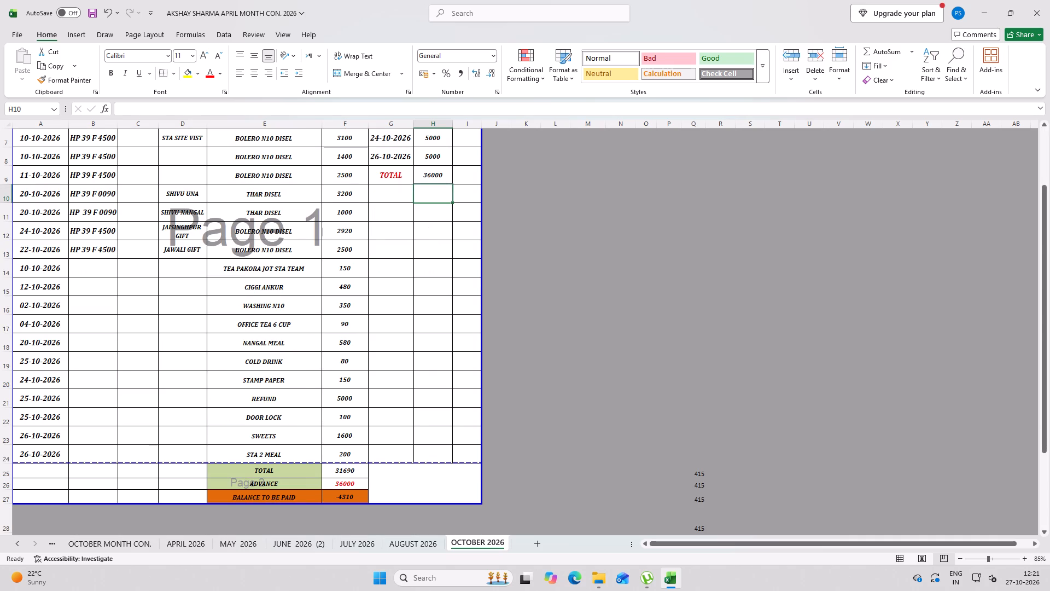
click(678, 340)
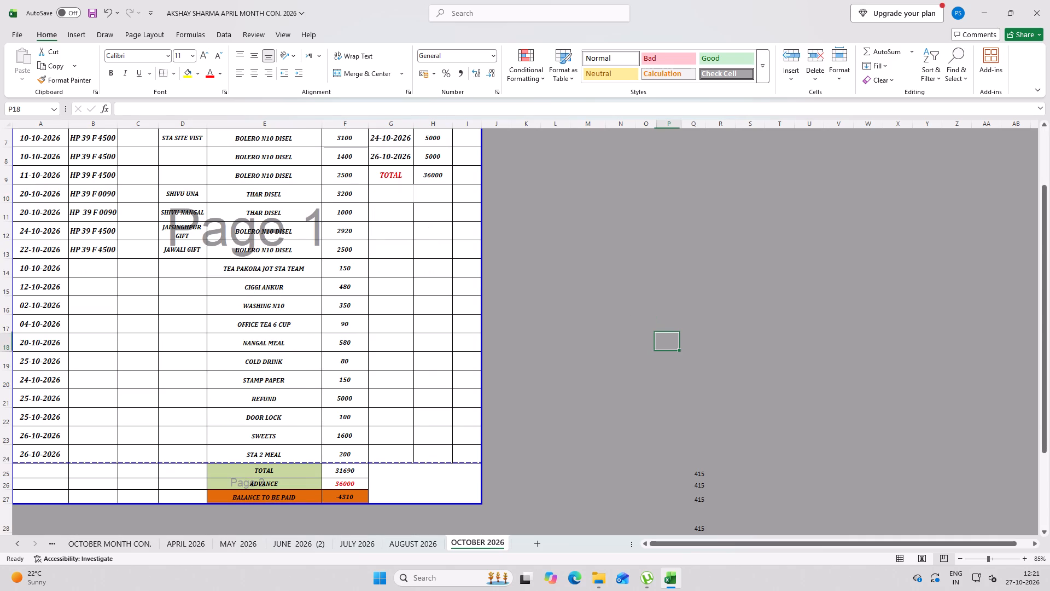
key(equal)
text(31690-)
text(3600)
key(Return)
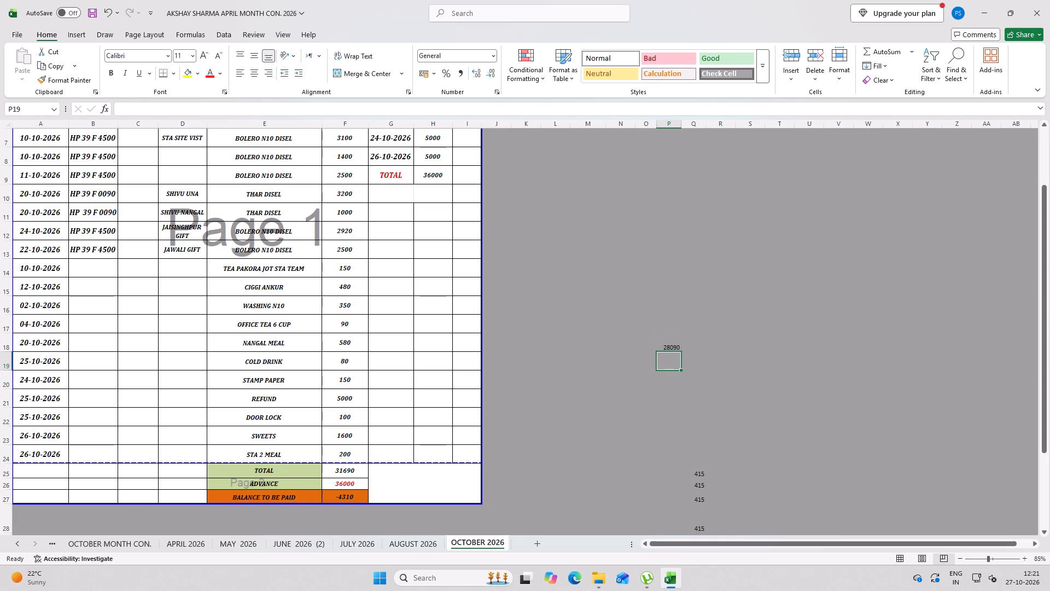
click(672, 343)
key(BackSpace)
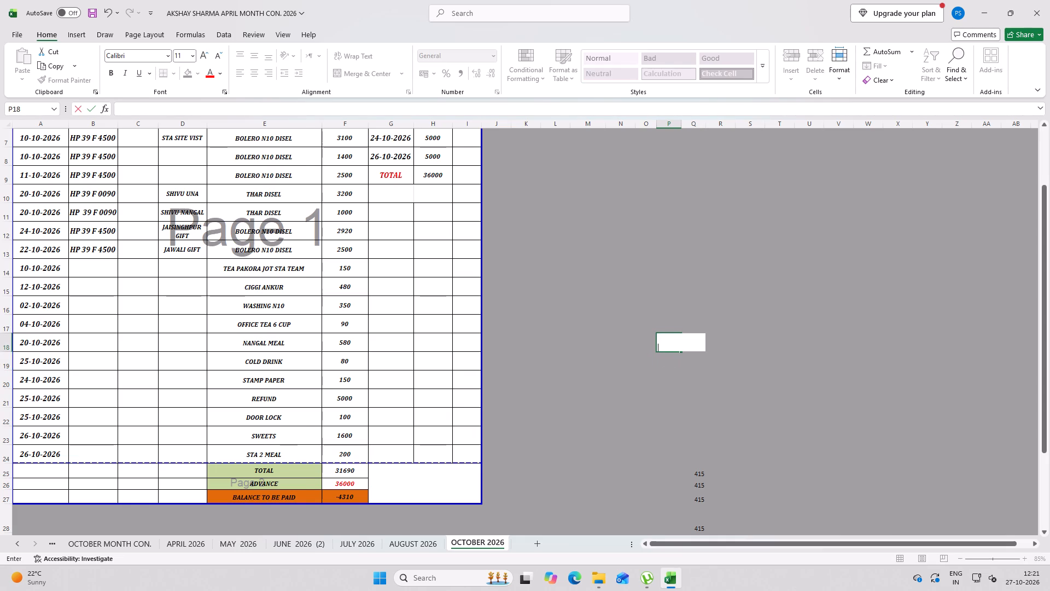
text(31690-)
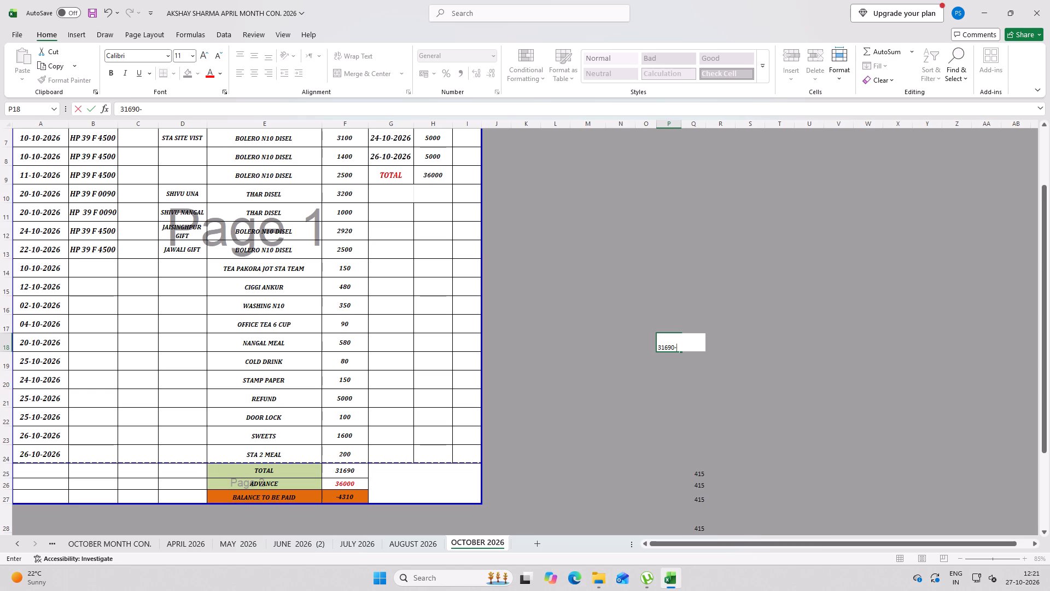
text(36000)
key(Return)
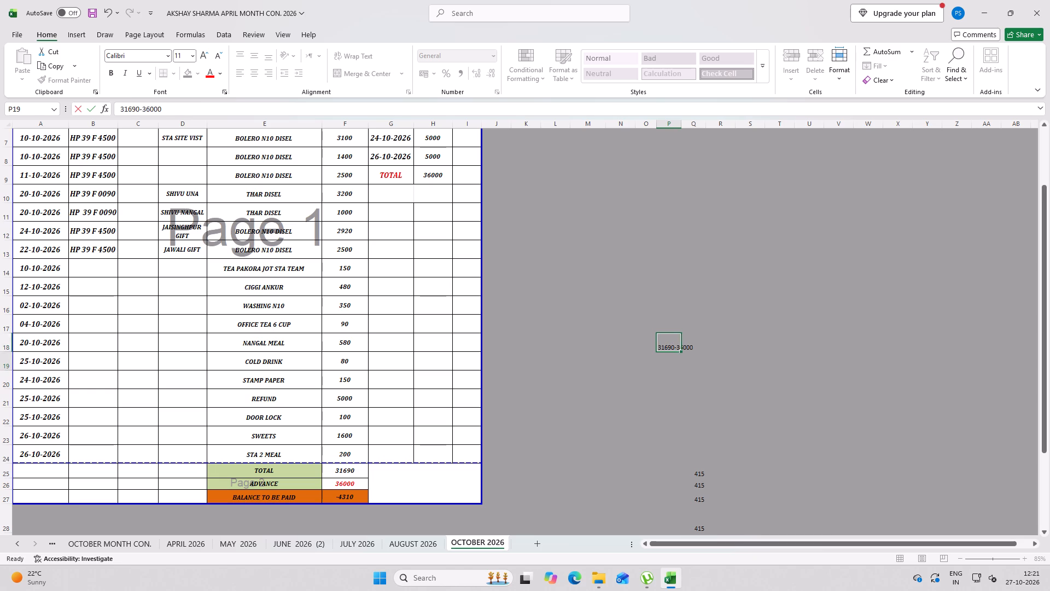
click(667, 343)
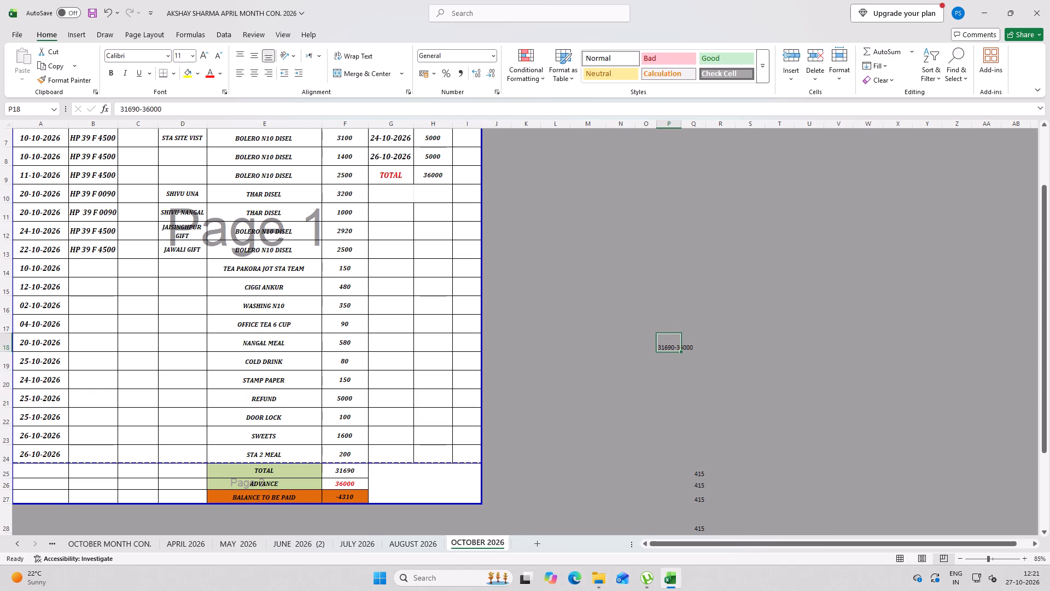
click(669, 356)
click(661, 346)
click(120, 107)
key(equal)
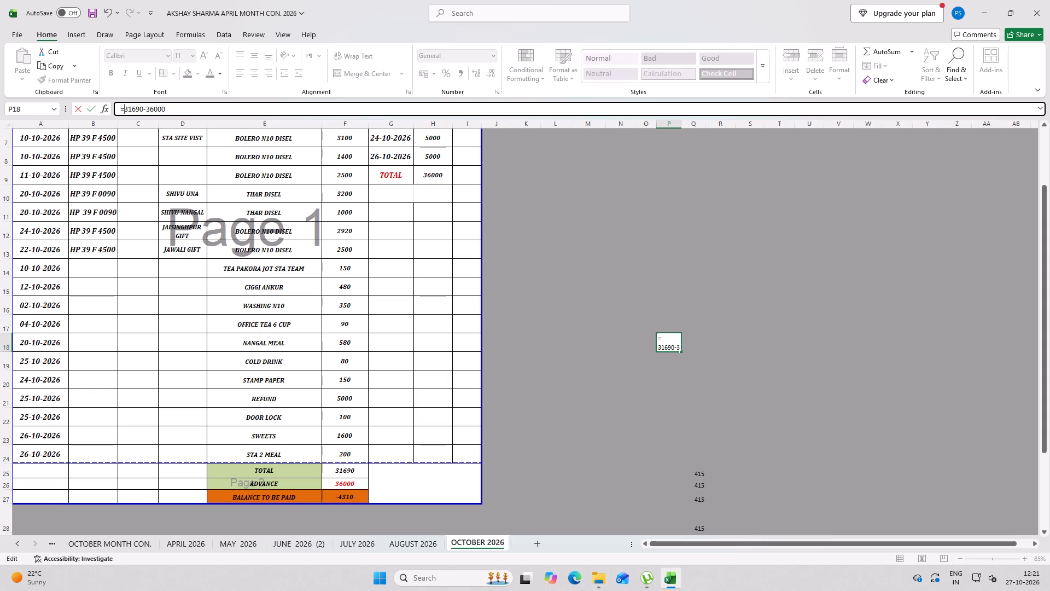
key(Return)
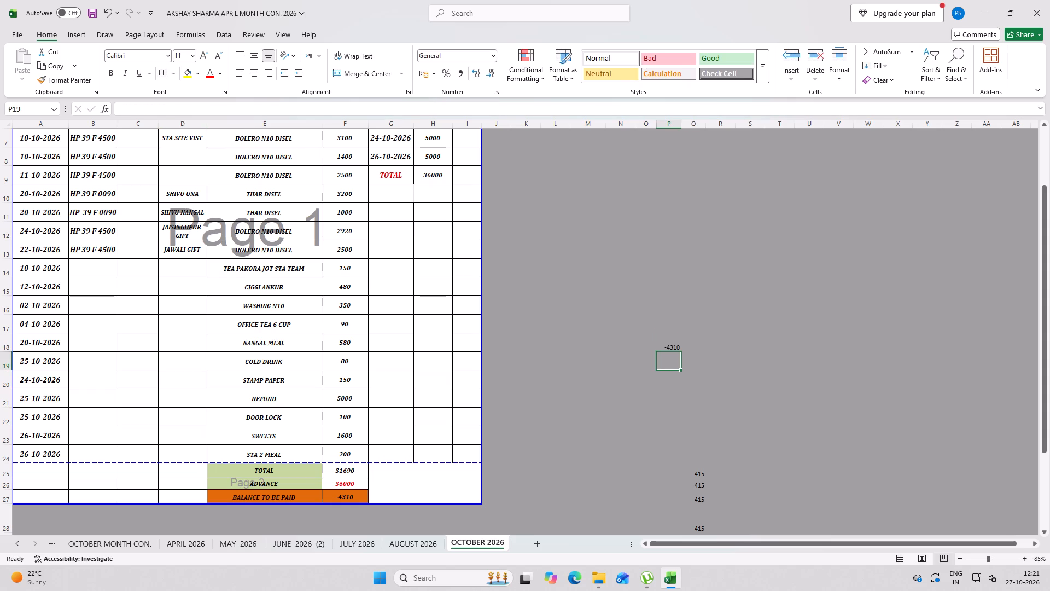
Enter a check calculation of =4310-3000 in cell S18 outside the table.
click(691, 348)
click(760, 341)
key(equal)
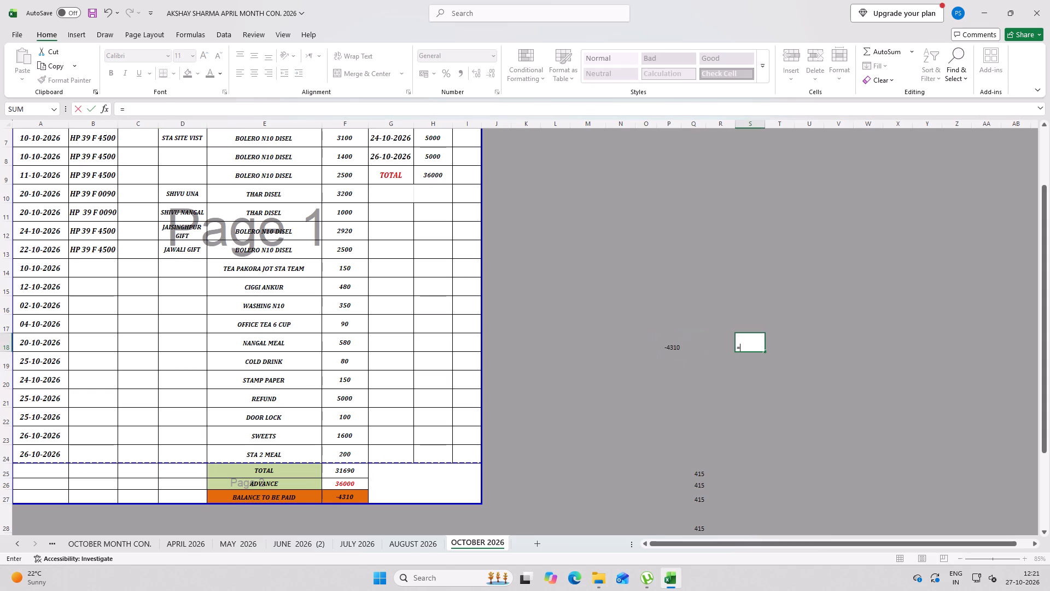
text(4310-)
text(3000)
key(Return)
click(702, 331)
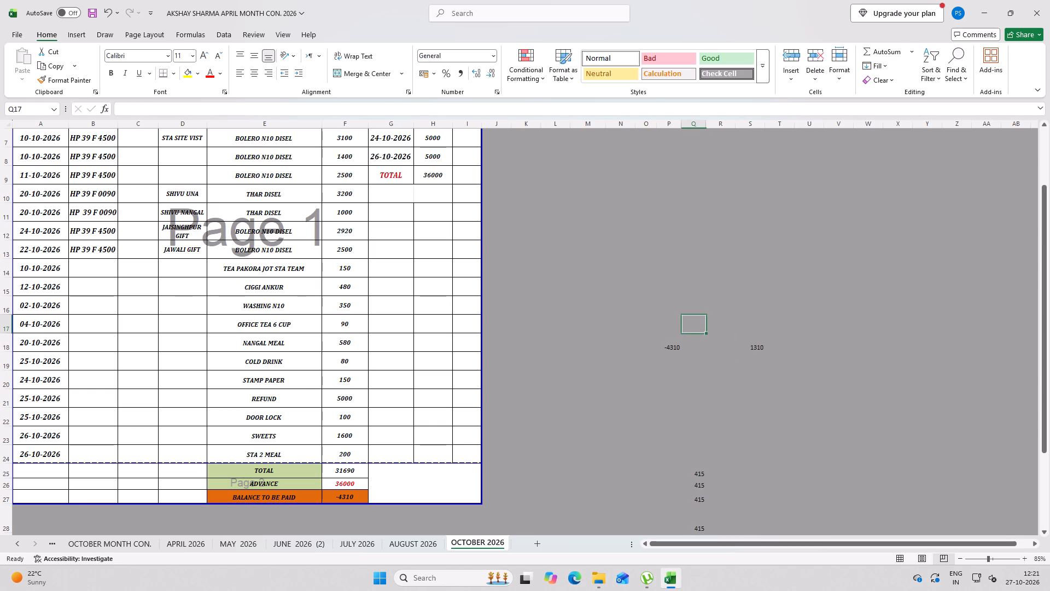
Copy the vehicle number from the 24-10-2026 Bolero diesel row into the 02-10-2026 WASHING N10 row.
click(343, 483)
scroll(168, 486, up, 1)
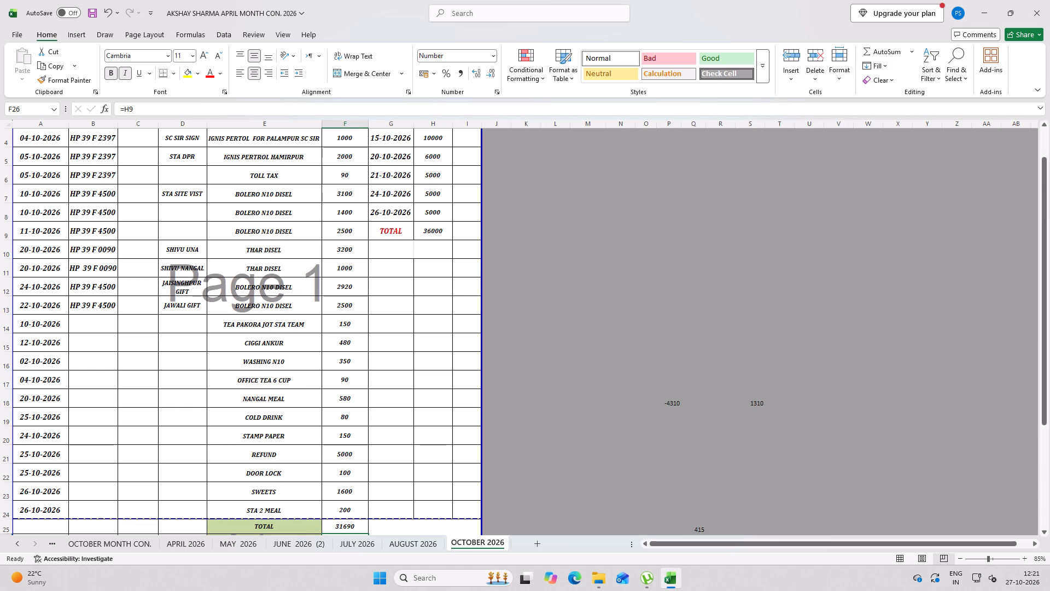
scroll(262, 327, up, 1)
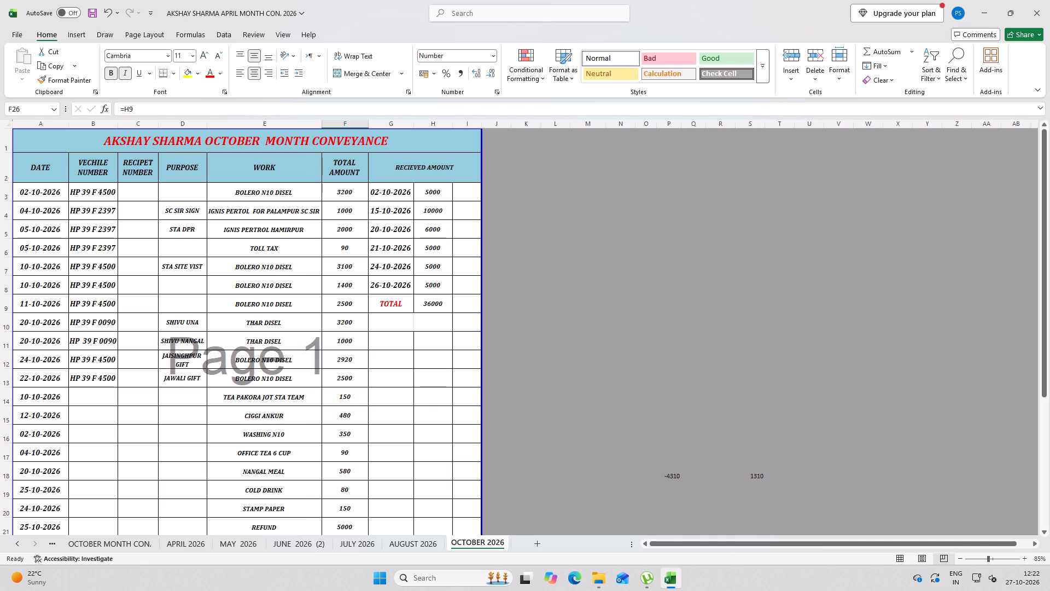
scroll(424, 386, down, 2)
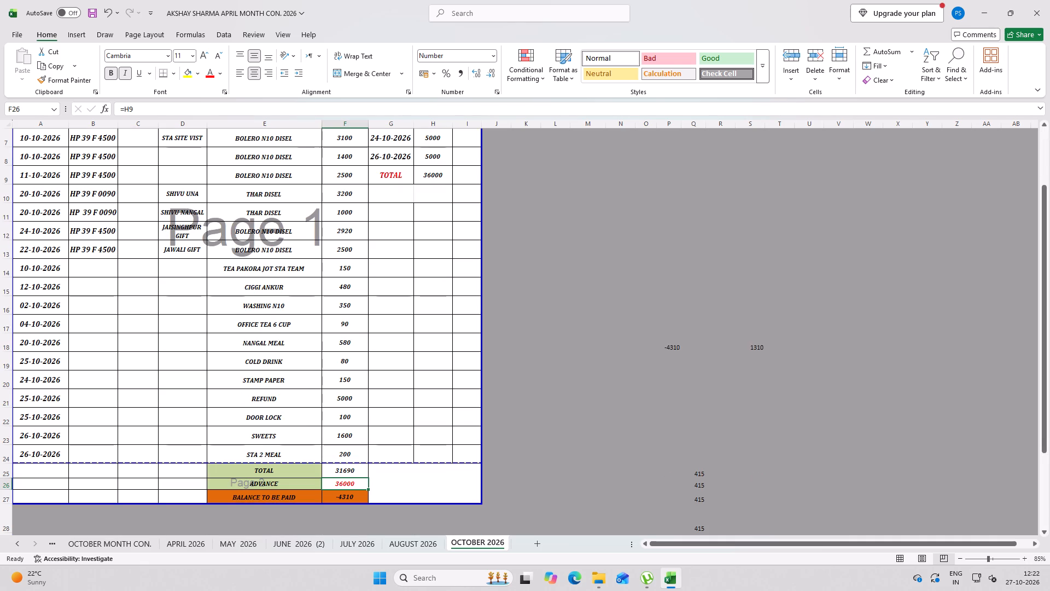
click(98, 233)
key(ctrl+c)
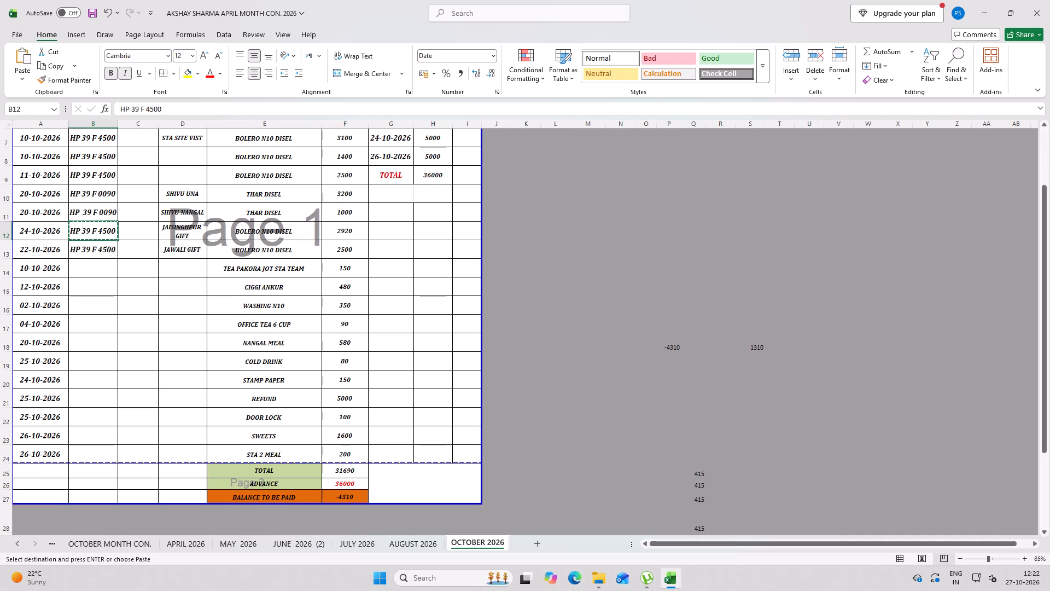
click(96, 308)
key(ctrl+v)
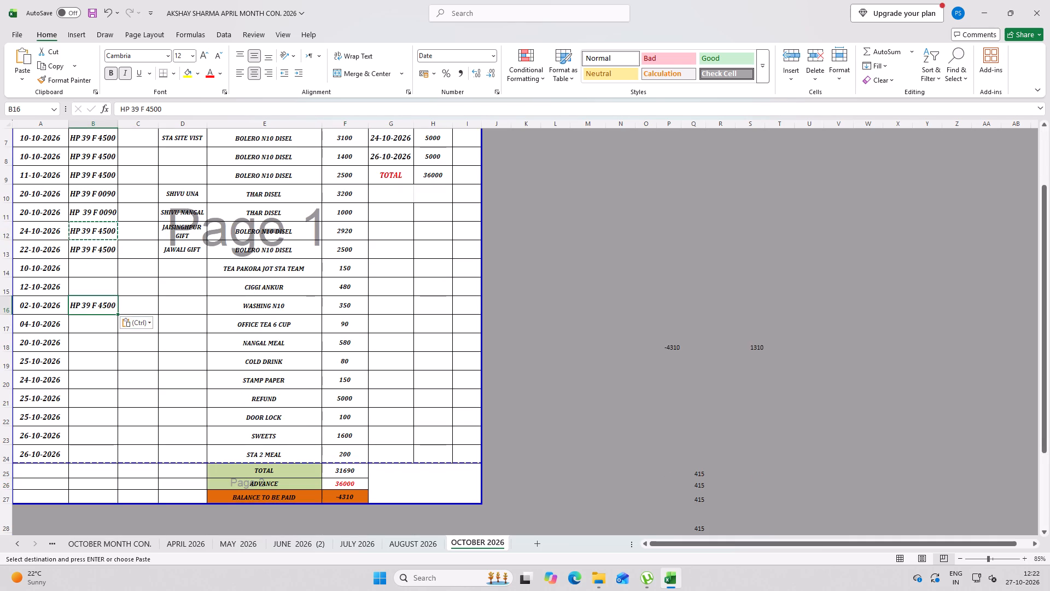
key(Escape)
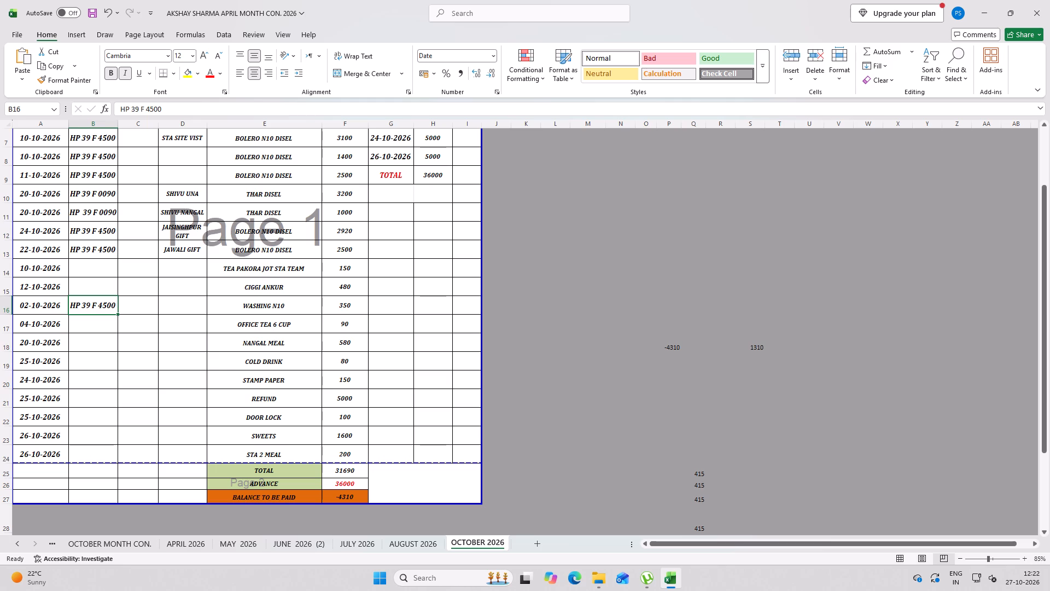
Move the 02-10-2026 WASHING N10 entry, columns A to F, up to row 4 above the 04-10-2026 entry, shifting the entries below down.
scroll(295, 343, up, 1)
drag(23, 360, 341, 353)
key(ctrl+x)
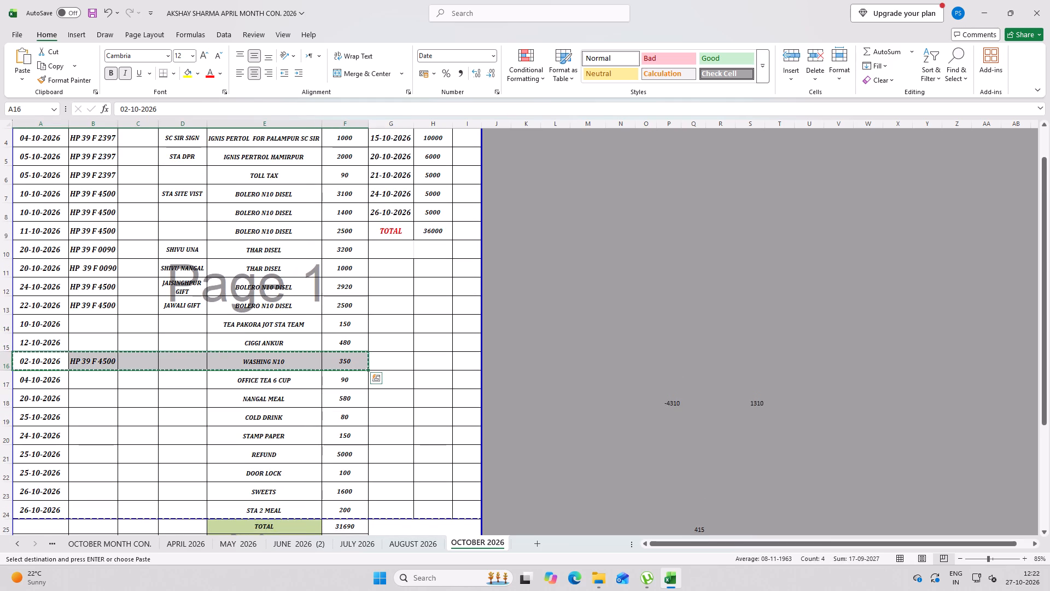
scroll(255, 357, up, 4)
click(5, 209)
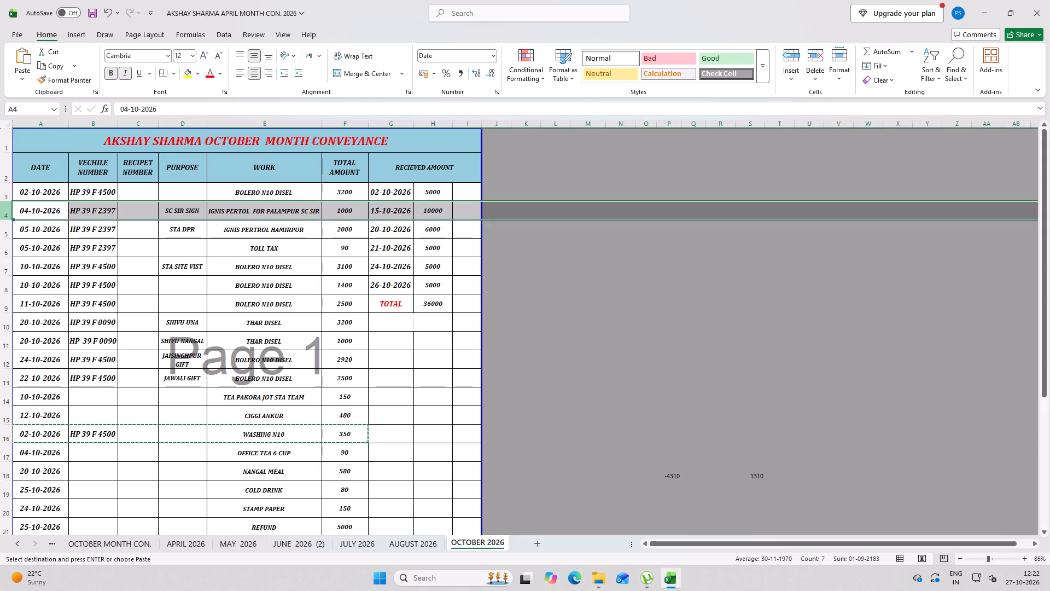
key(ctrl+plus)
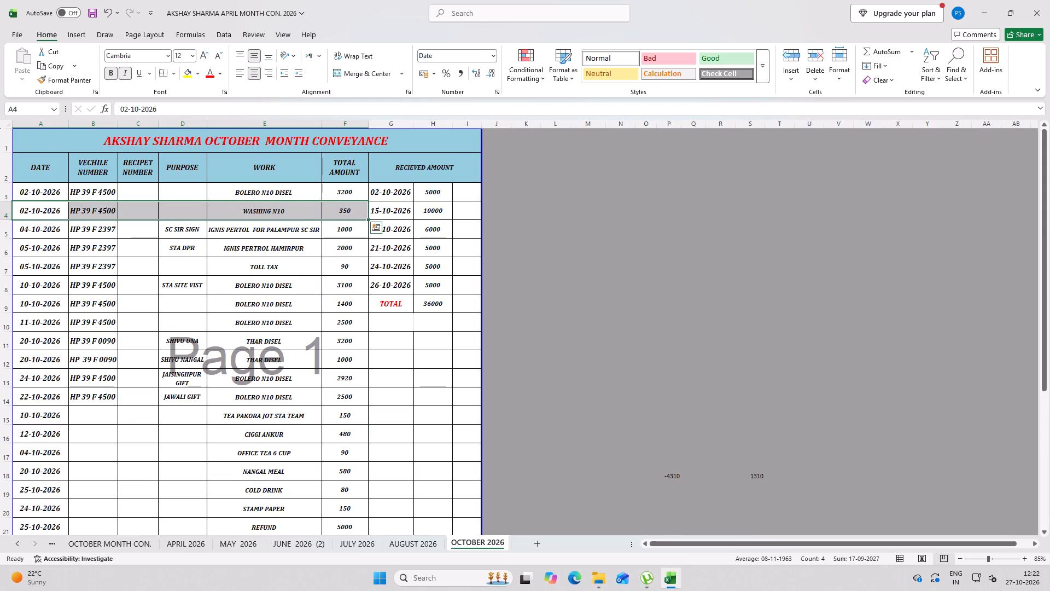
click(247, 275)
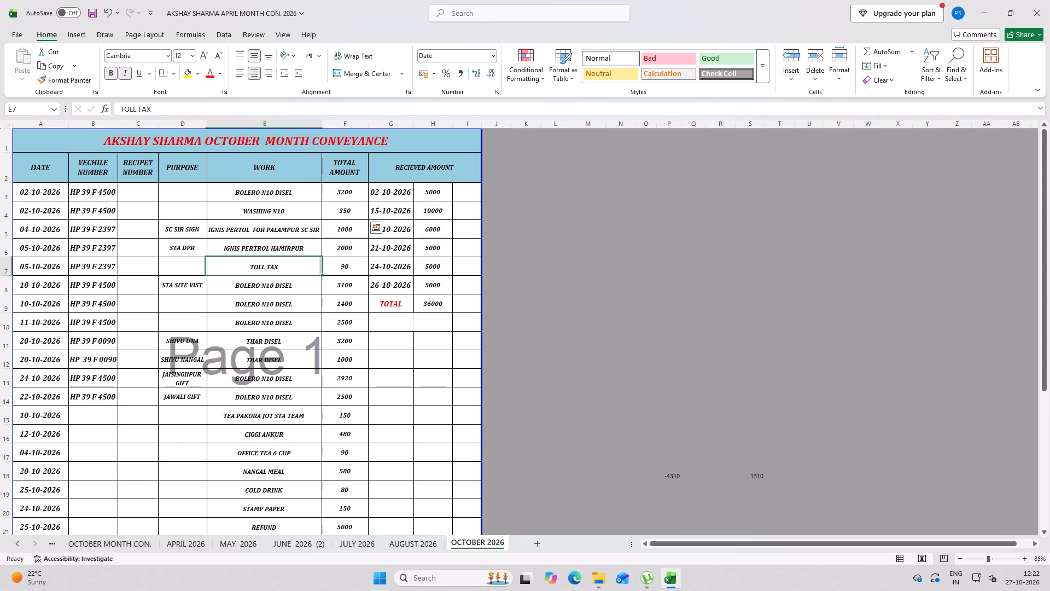
Cut the 04-10-2026 OFFICE TEA 6 CUP entry across columns A to I.
scroll(253, 271, down, 3)
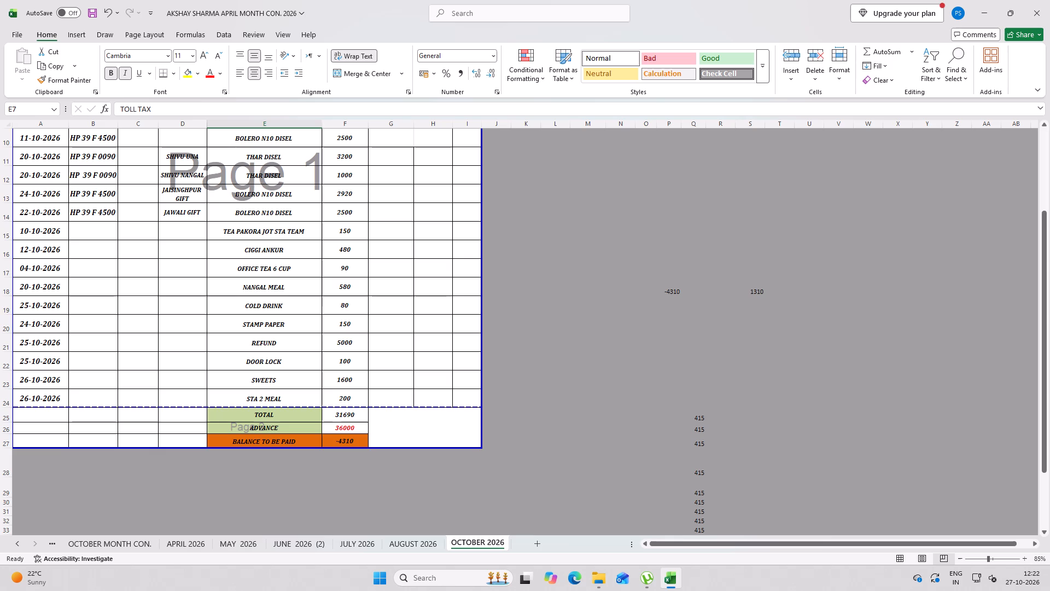
drag(27, 271, 458, 269)
key(ctrl+x)
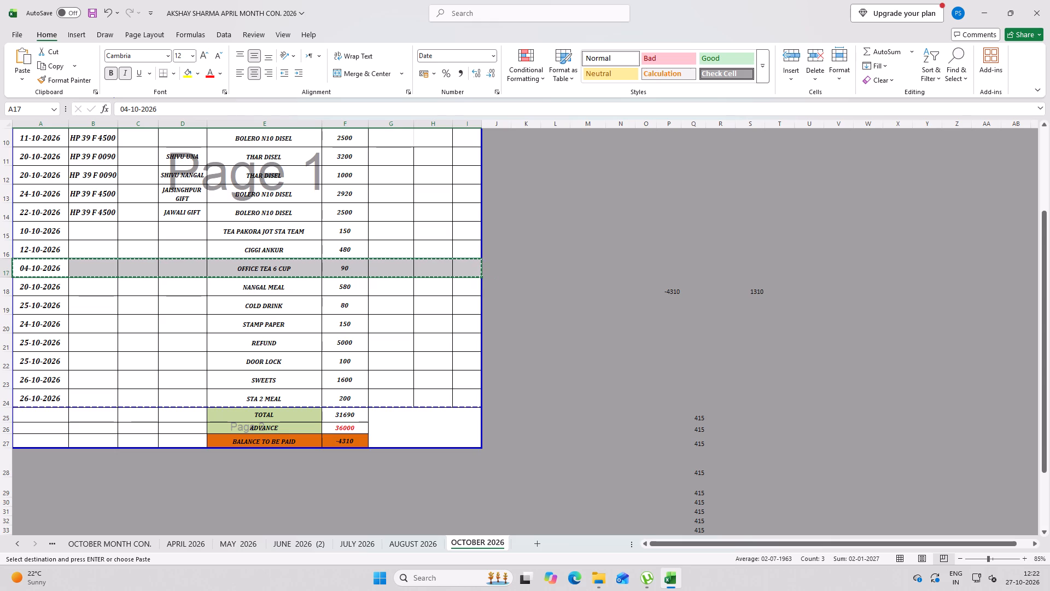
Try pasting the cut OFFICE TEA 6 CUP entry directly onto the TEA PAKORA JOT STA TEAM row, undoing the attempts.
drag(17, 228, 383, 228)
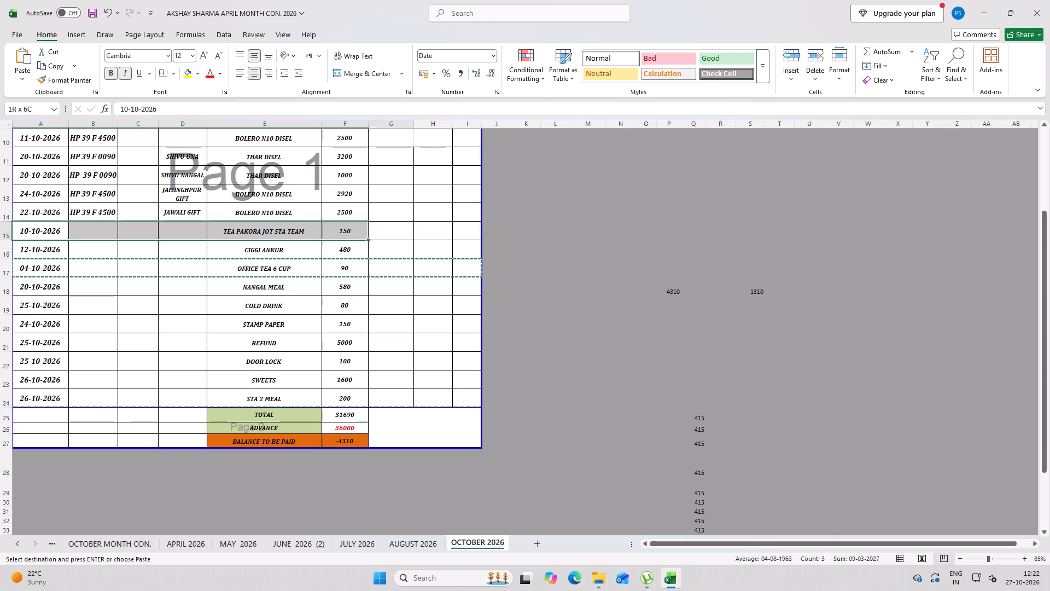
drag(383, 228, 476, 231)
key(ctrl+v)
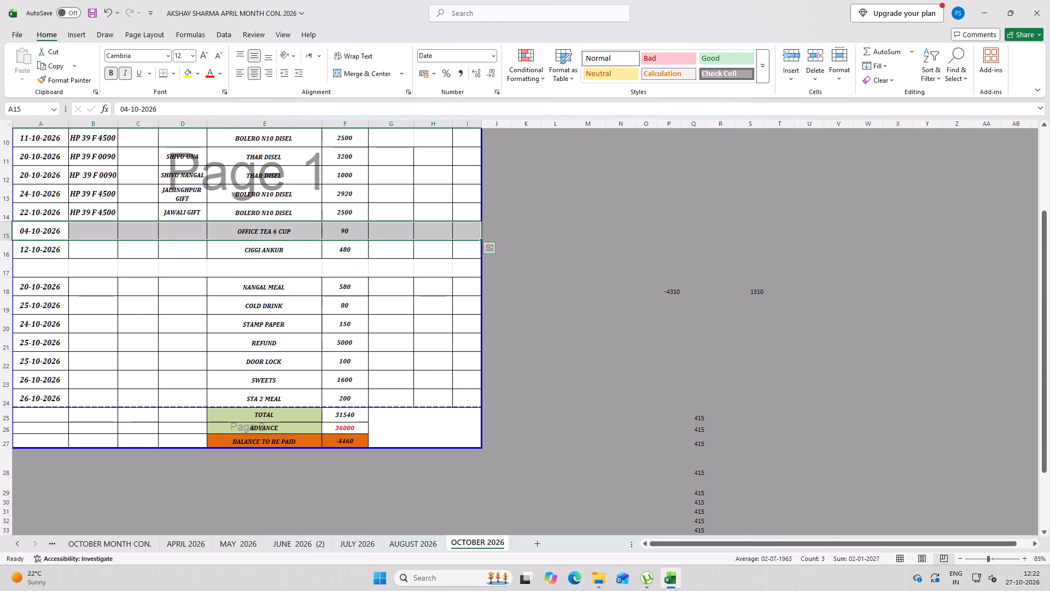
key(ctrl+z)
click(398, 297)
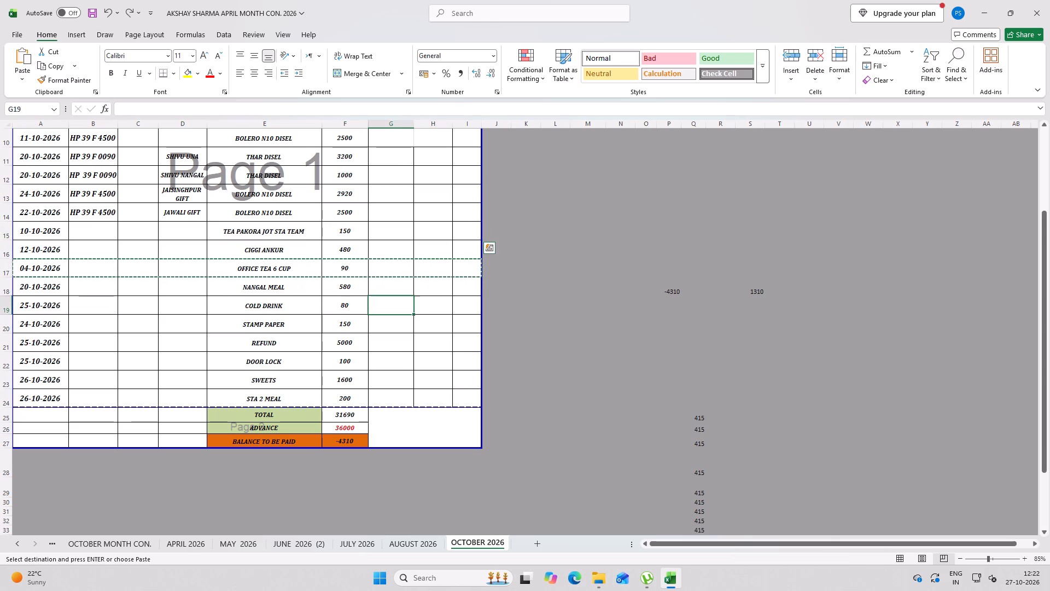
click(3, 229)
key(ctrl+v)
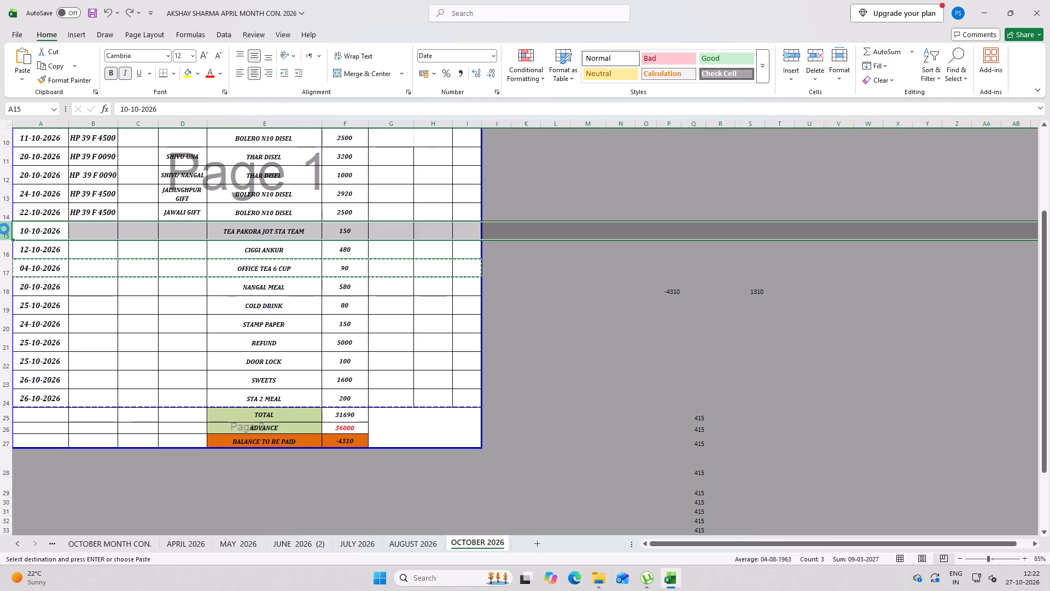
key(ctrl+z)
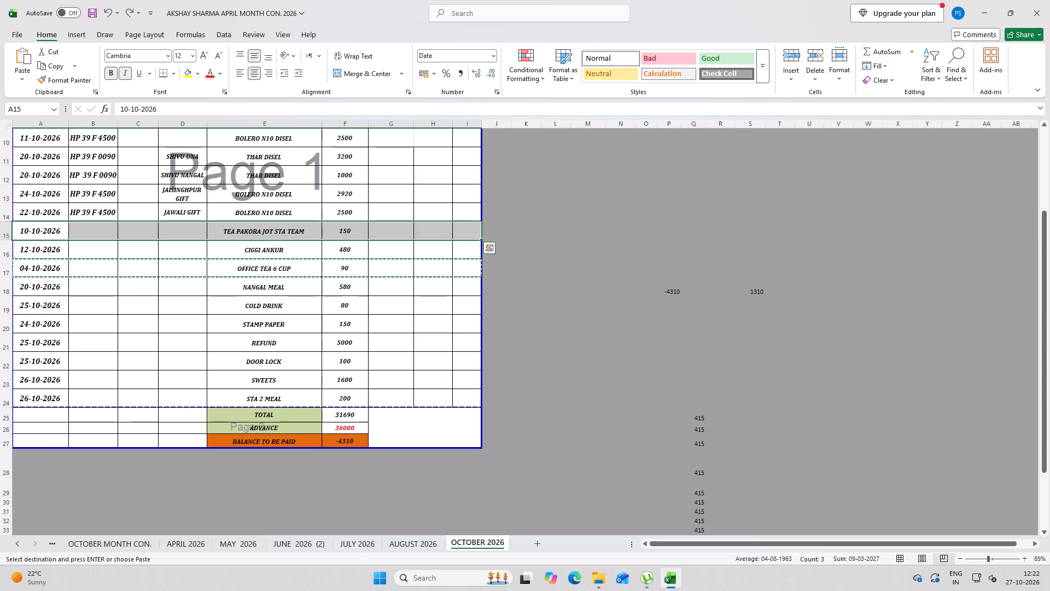
Insert the cut OFFICE TEA 6 CUP entry at row 15, above the 10-10-2026 TEA PAKORA JOT STA TEAM entry.
click(8, 233)
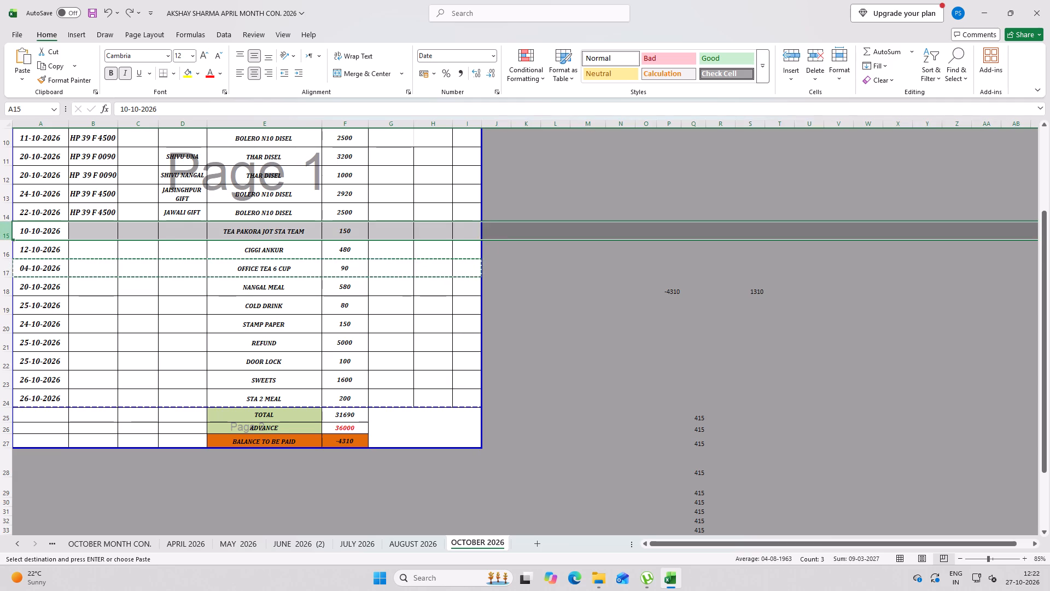
key(ctrl+plus)
click(162, 317)
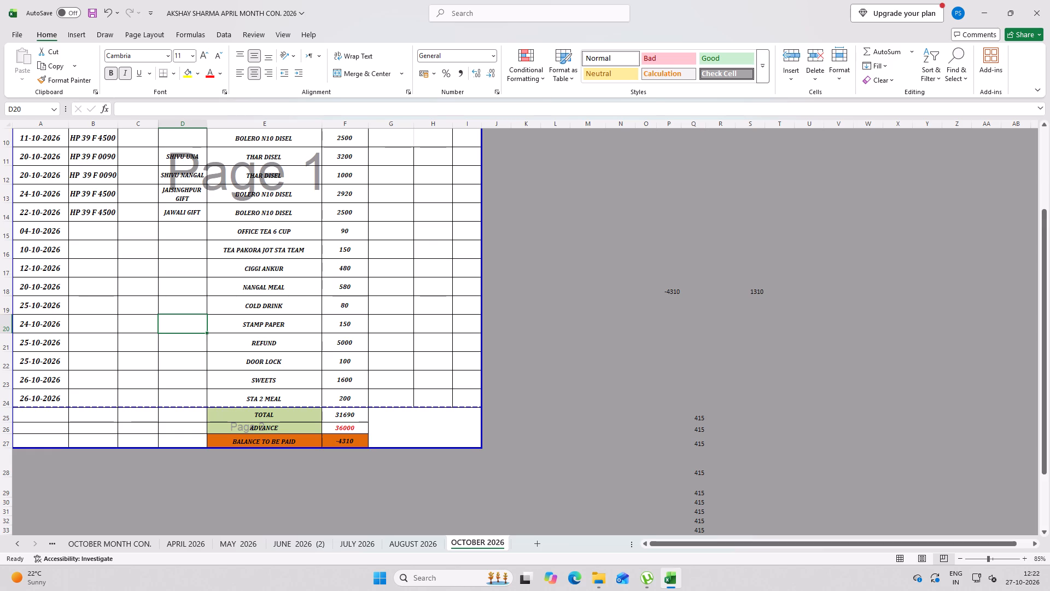
Enter SC SIR SIGN PALAMPUR as the purpose of the first 02-10-2026 Bolero diesel entry in cell D3.
scroll(224, 280, up, 3)
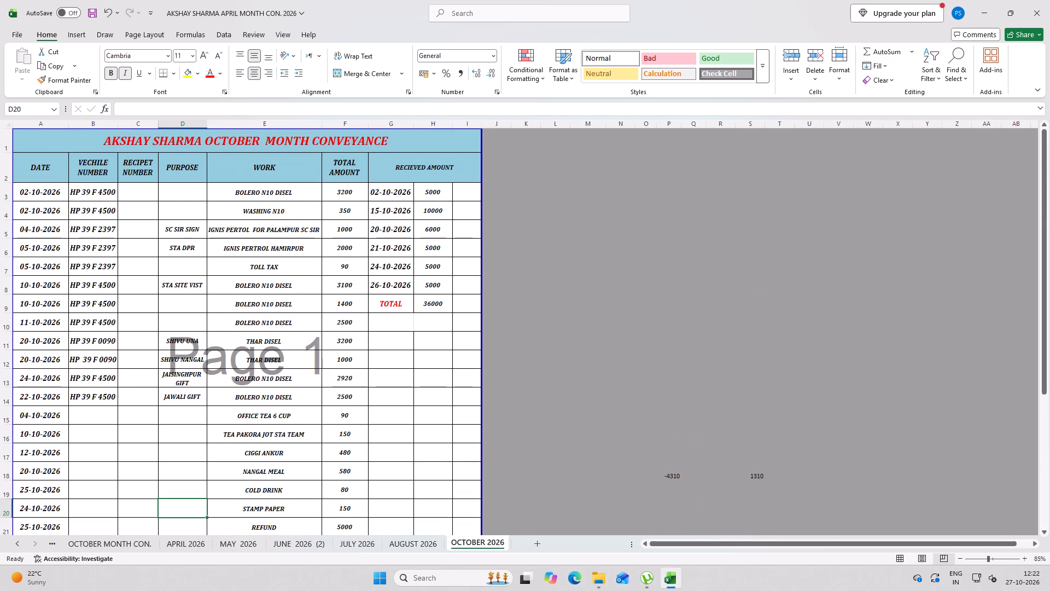
click(203, 196)
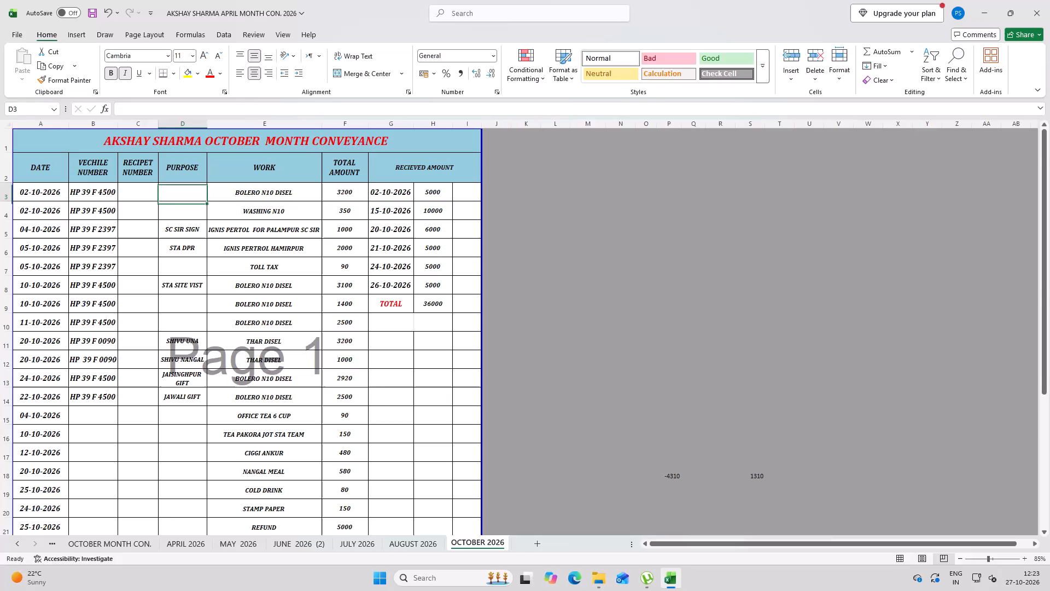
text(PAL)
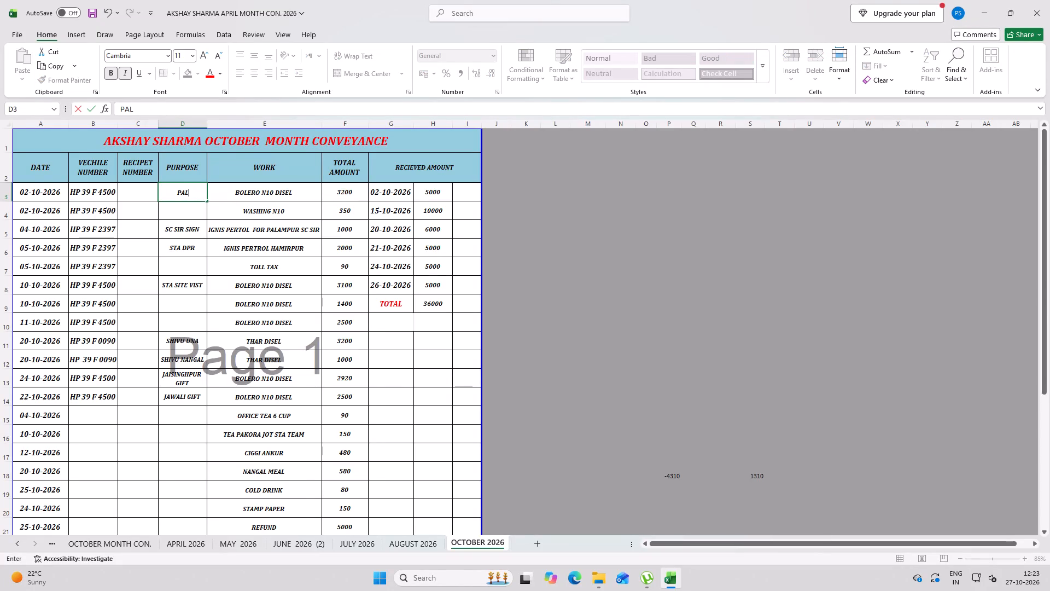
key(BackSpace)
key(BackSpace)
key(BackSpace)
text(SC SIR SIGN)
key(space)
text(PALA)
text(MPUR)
click(370, 352)
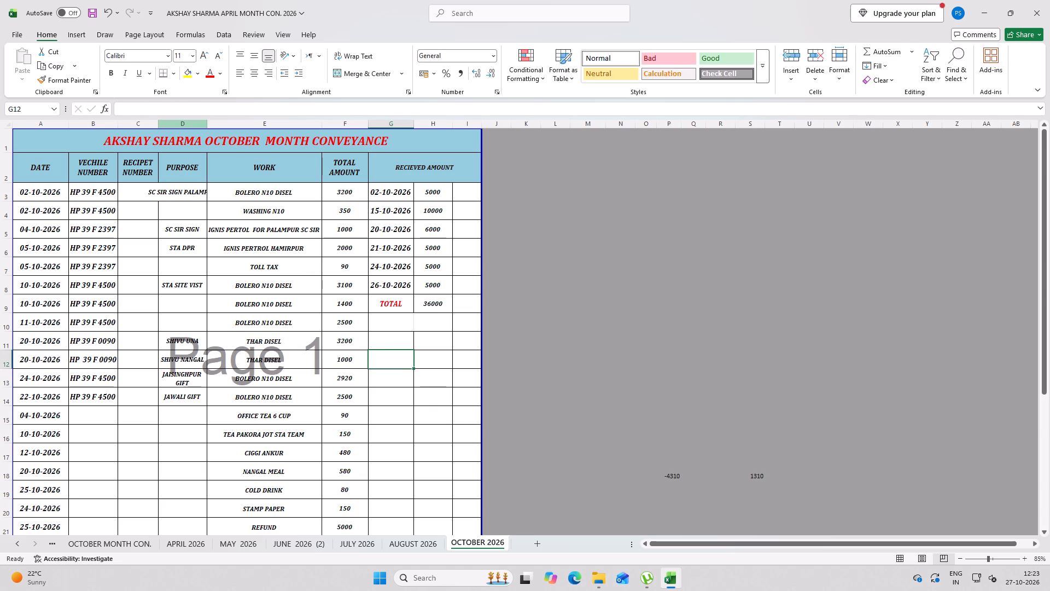
Widen the PURPOSE column so the full text of its longest entry fits on one line.
click(191, 122)
drag(206, 124, 236, 124)
click(204, 211)
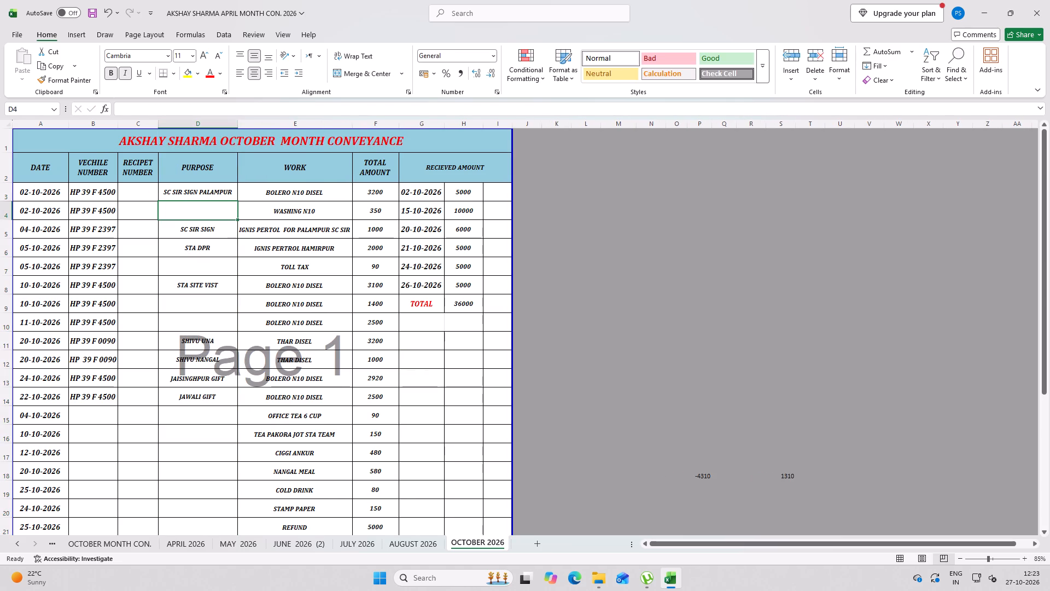
Enter RANITAL TOLL as the purpose of the 05-10-2026 TOLL TAX entry in cell D7.
click(218, 267)
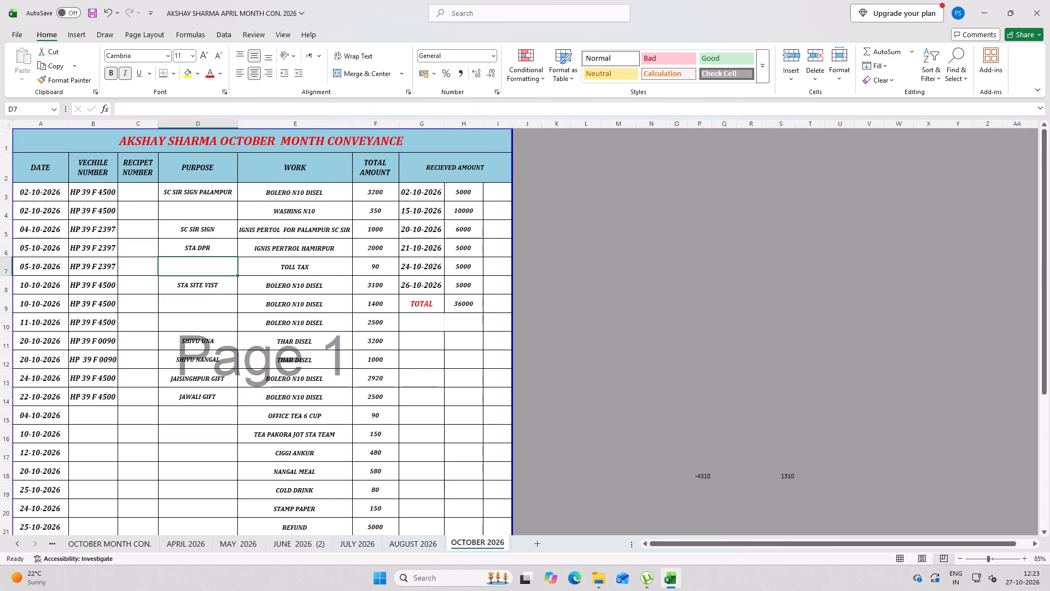
text(STA)
key(space)
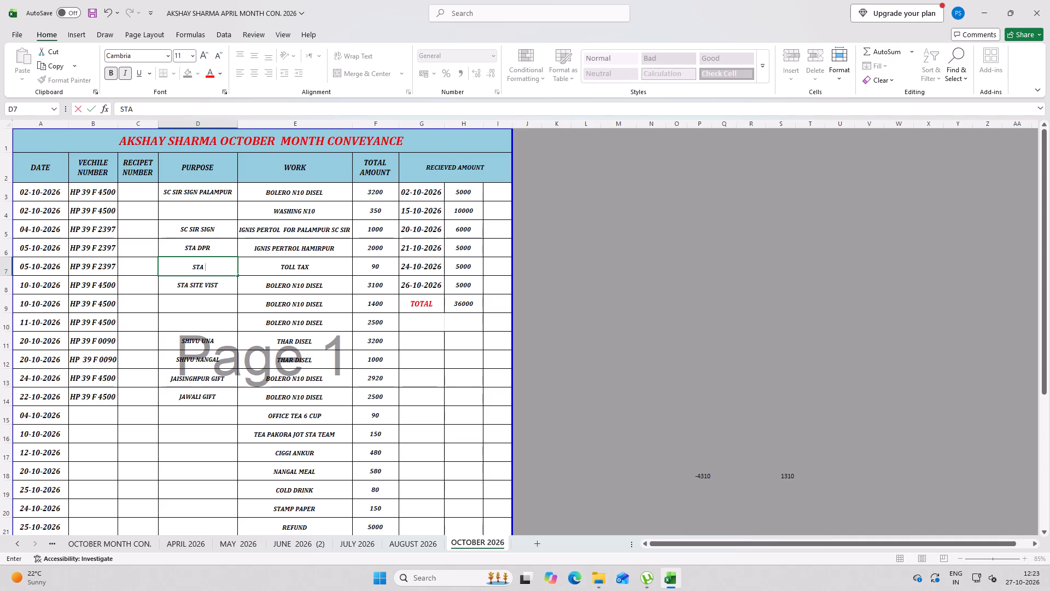
key(BackSpace)
key(BackSpace)
key(BackSpace)
key(BackSpace)
key(BackSpace)
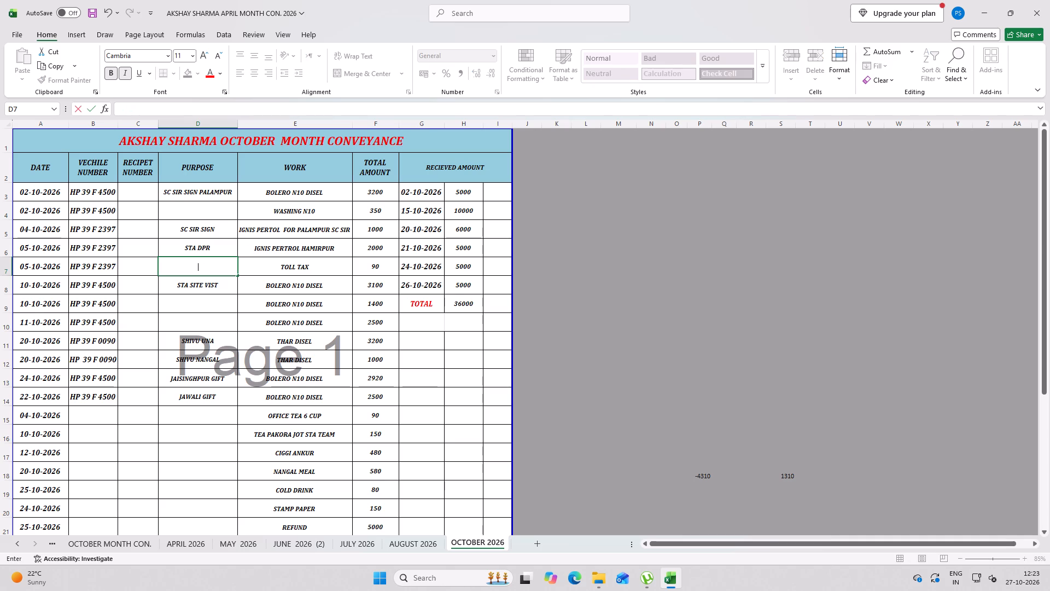
text(RANITAL TOLL)
click(219, 311)
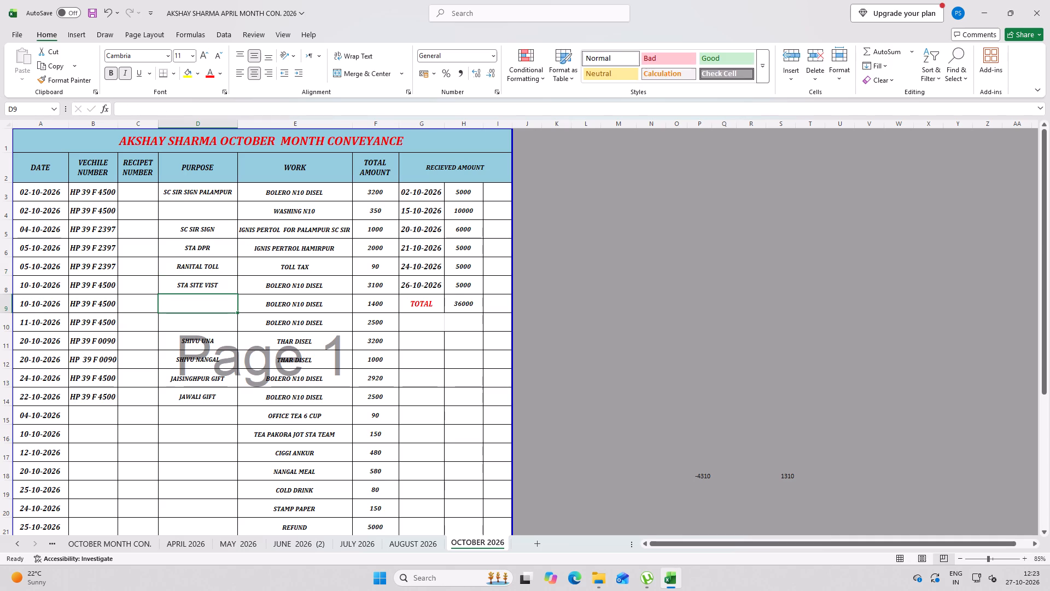
Copy the STA SITE VIST purpose from cell D8 into cells D9 and D10 for the next two Bolero diesel entries.
click(218, 303)
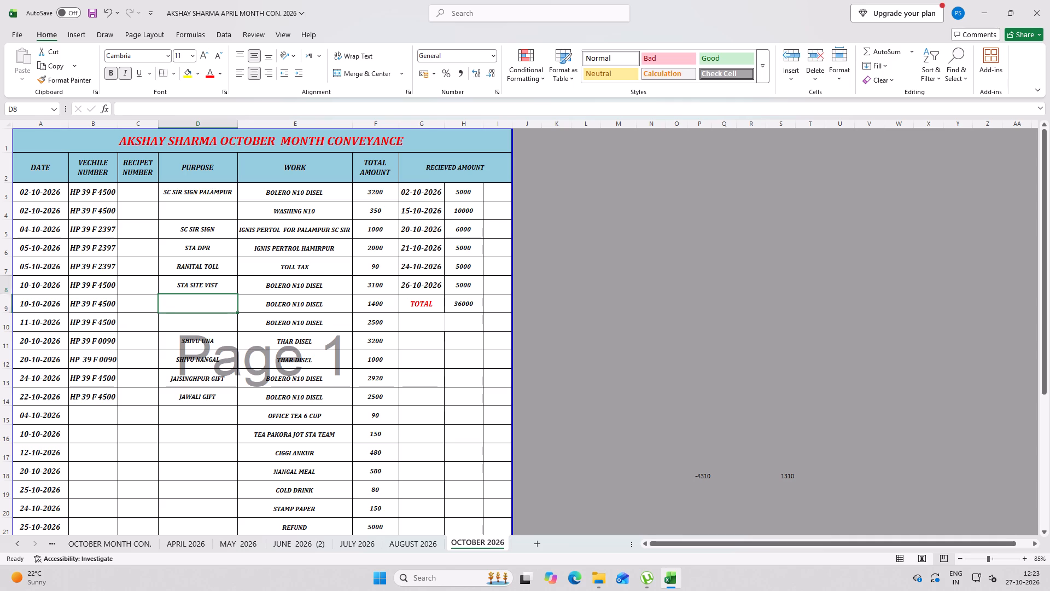
click(200, 287)
key(ctrl+c)
click(194, 297)
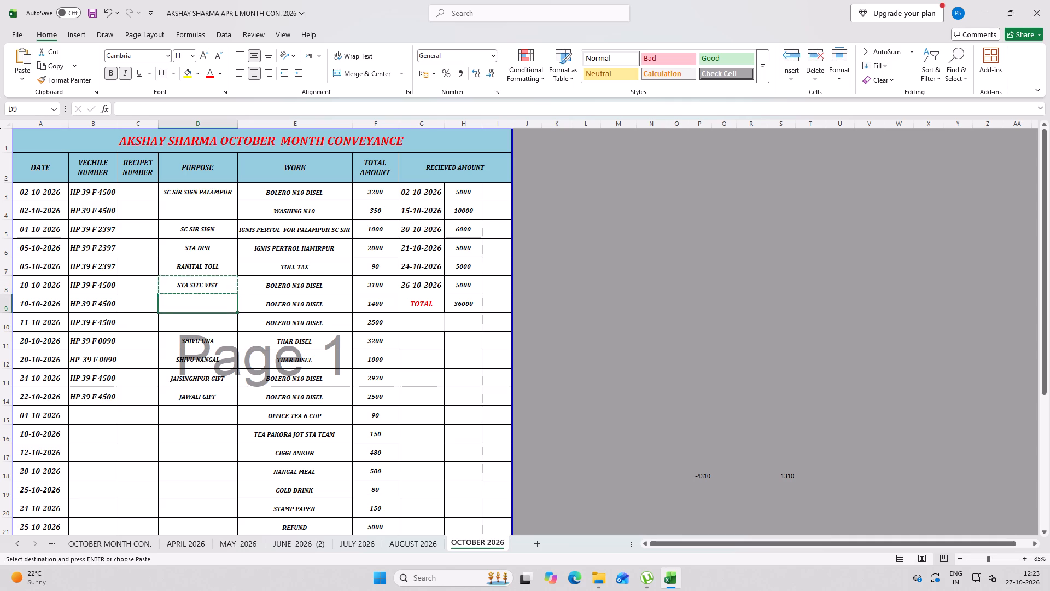
drag(202, 303, 205, 320)
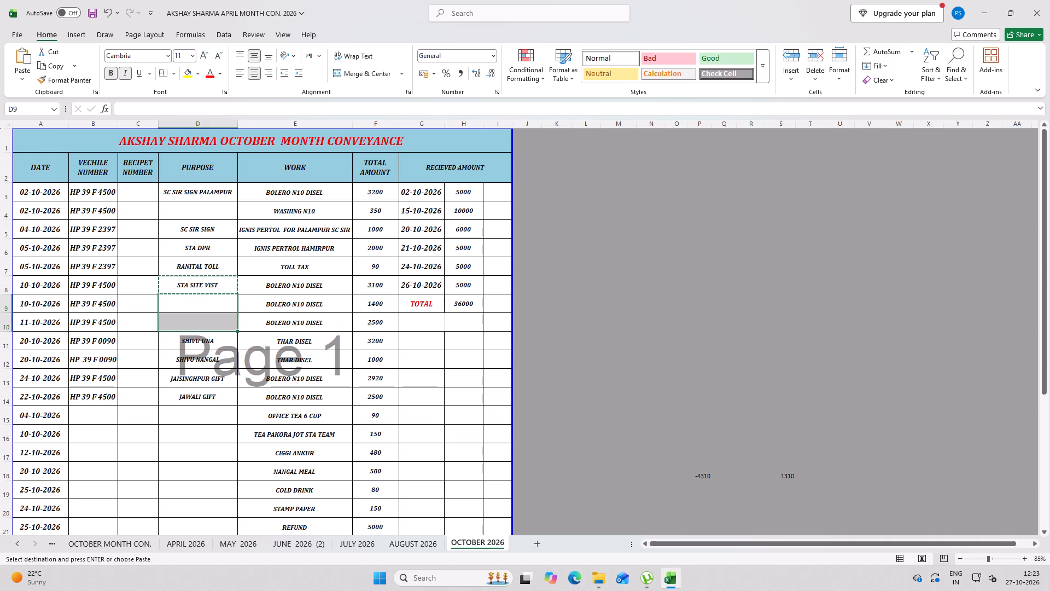
key(ctrl+v)
key(Escape)
Change the purpose of the first 10-10-2026 Bolero diesel entry in cell D8 to STA SITE VISIT BHARMOUR.
double_click(222, 289)
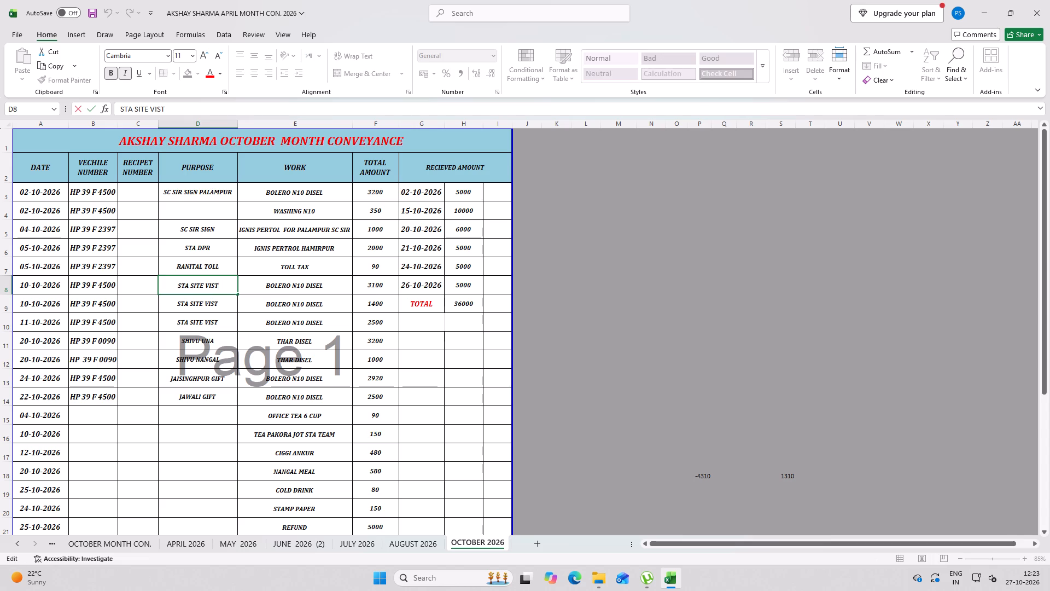
key(BackSpace)
text(ITY)
key(space)
key(BackSpace)
key(BackSpace)
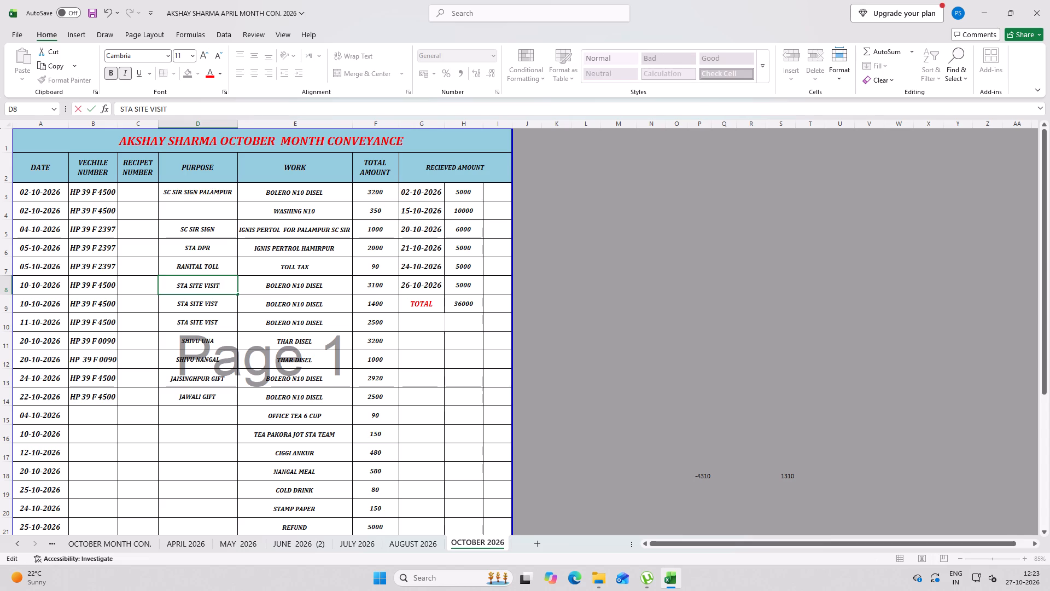
key(space)
text(BHARMOUR)
click(265, 398)
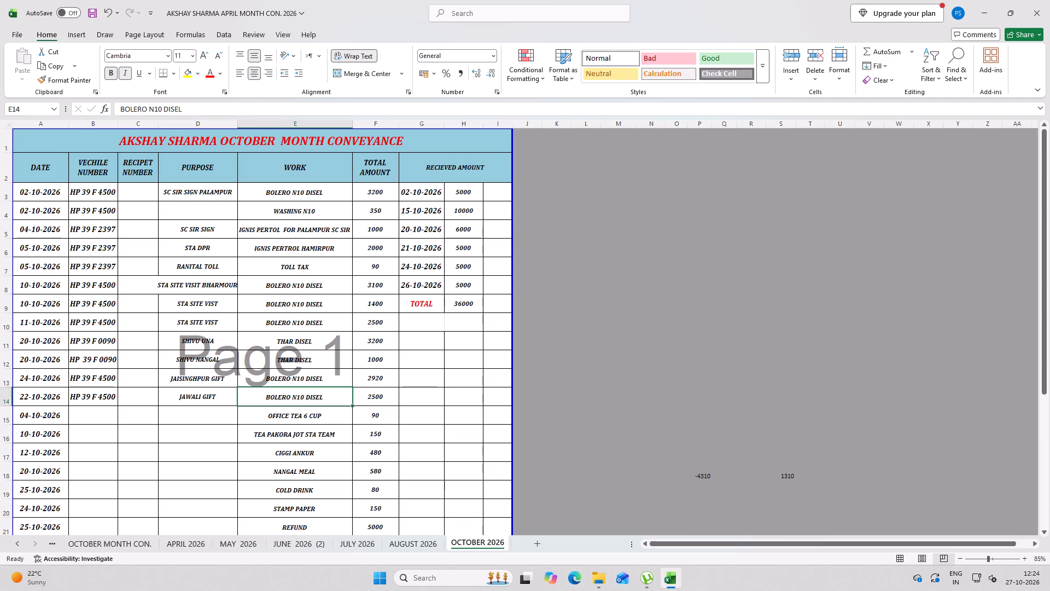
Wrap the text of the purpose in cell D8 so it fits inside the cell.
click(226, 283)
click(380, 52)
click(368, 56)
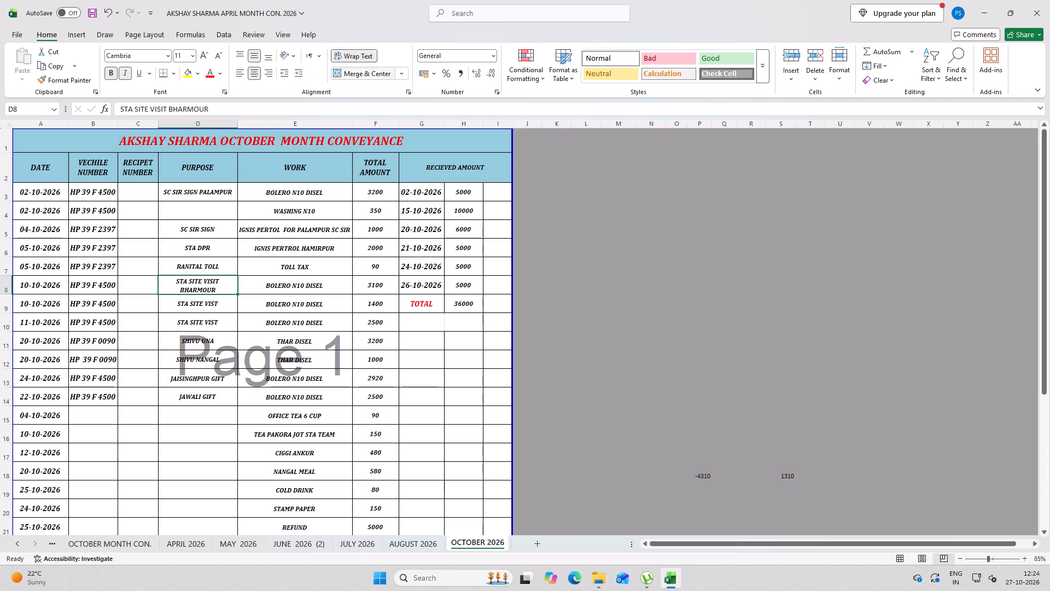
Copy the STA SITE VISIT BHARMOUR purpose from cell D8 over the purposes in cells D9 and D10.
click(219, 309)
drag(186, 287, 214, 288)
key(ctrl+c)
drag(218, 306, 214, 330)
key(ctrl+v)
key(Escape)
Change the purpose of the first 20-10-2026 Thar diesel entry in cell D11 to SHIVU DROP NANGAL.
double_click(217, 346)
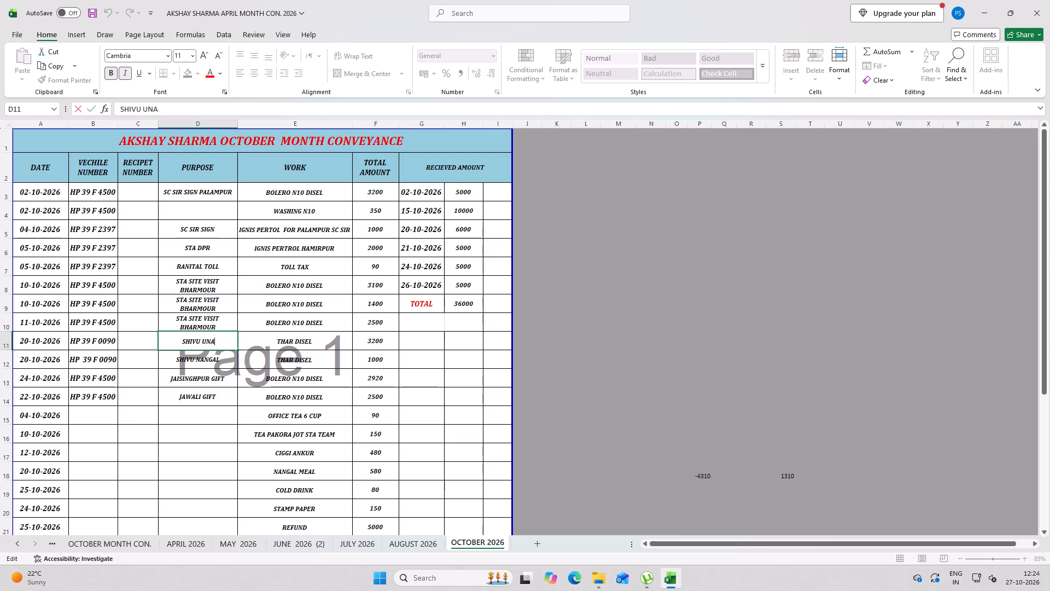
drag(216, 341, 202, 342)
key(BackSpace)
text(DROP NANGAL)
click(216, 380)
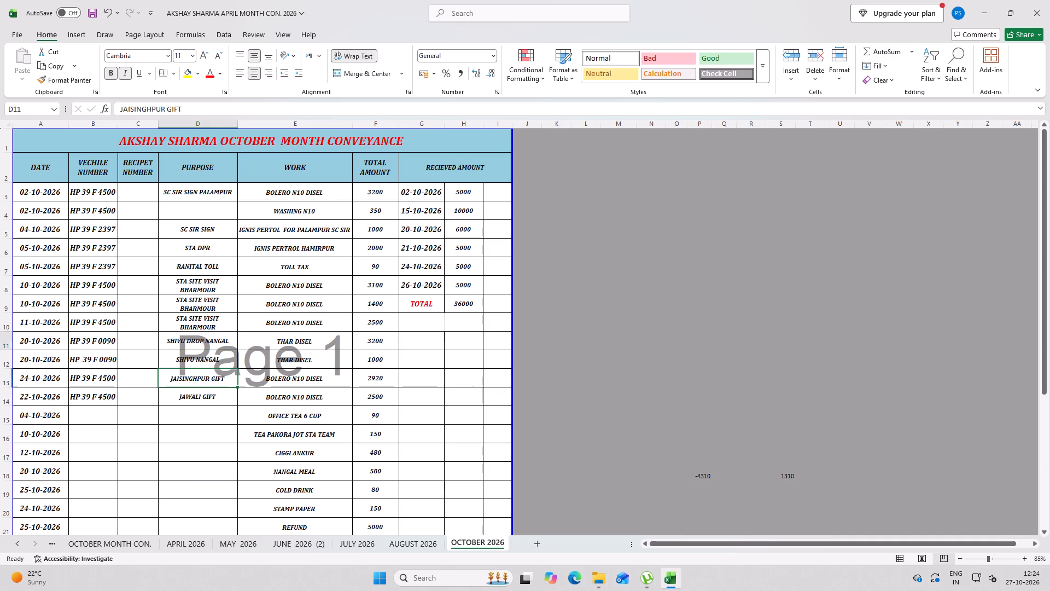
Copy the SHIVU DROP NANGAL purpose from cell D11 into cell D12 for the second Thar diesel entry.
click(194, 345)
key(ctrl+c)
click(217, 361)
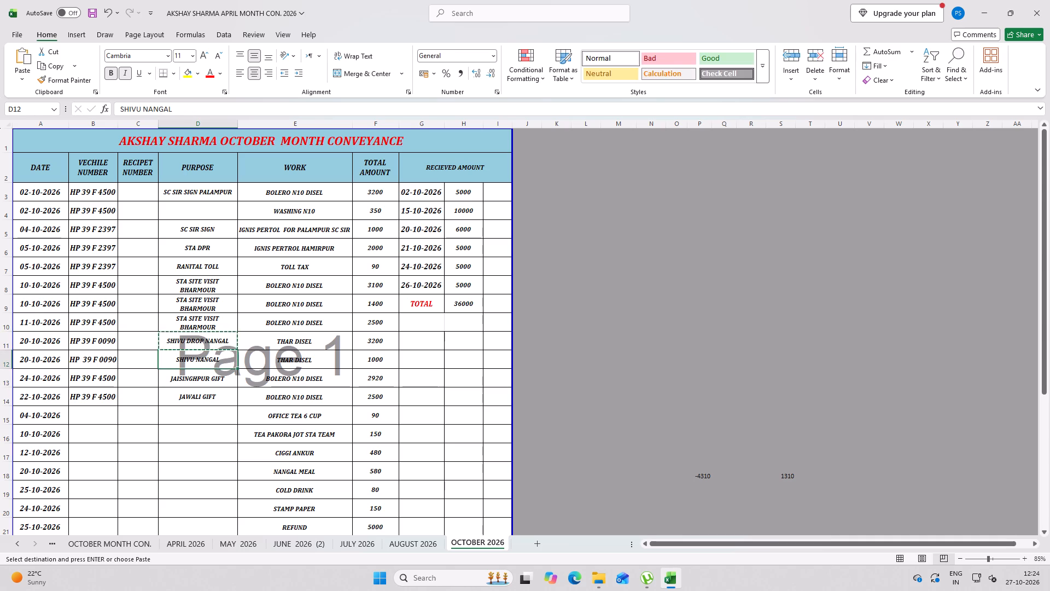
key(ctrl+v)
key(Escape)
click(234, 415)
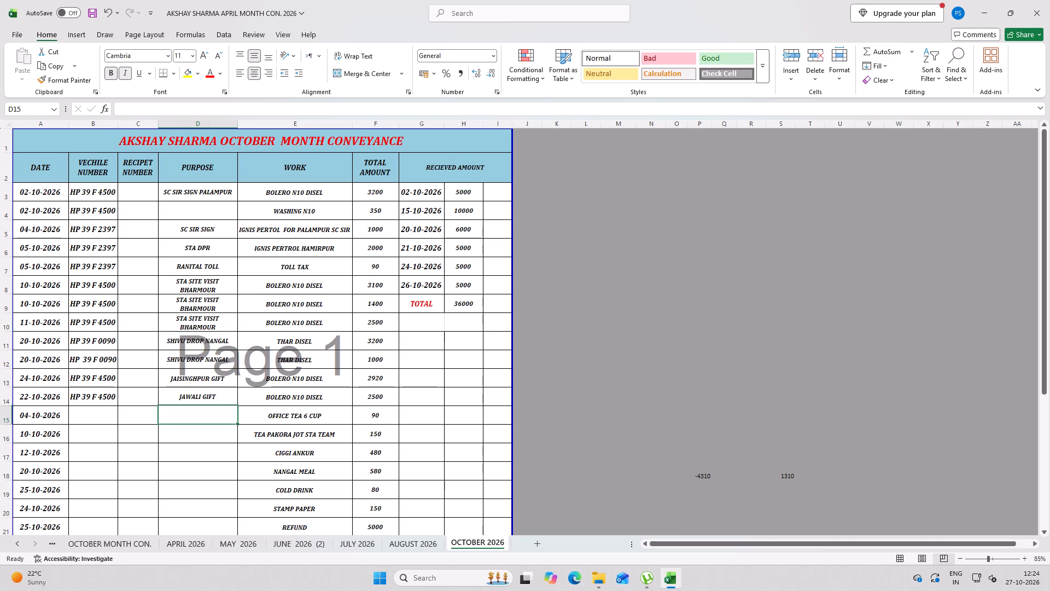
Change the purpose of the 24-10-2026 Bolero diesel entry in cell D13 to PALAMPUR JAISINGHPUR GIFT.
click(216, 376)
double_click(226, 378)
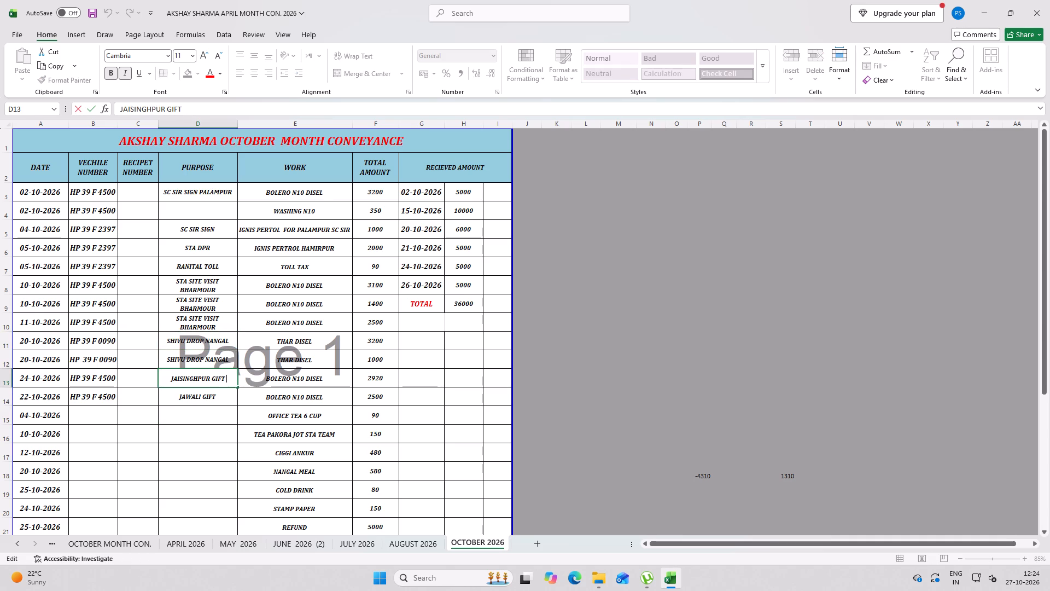
click(170, 379)
text(PALA)
text(MPUR)
key(space)
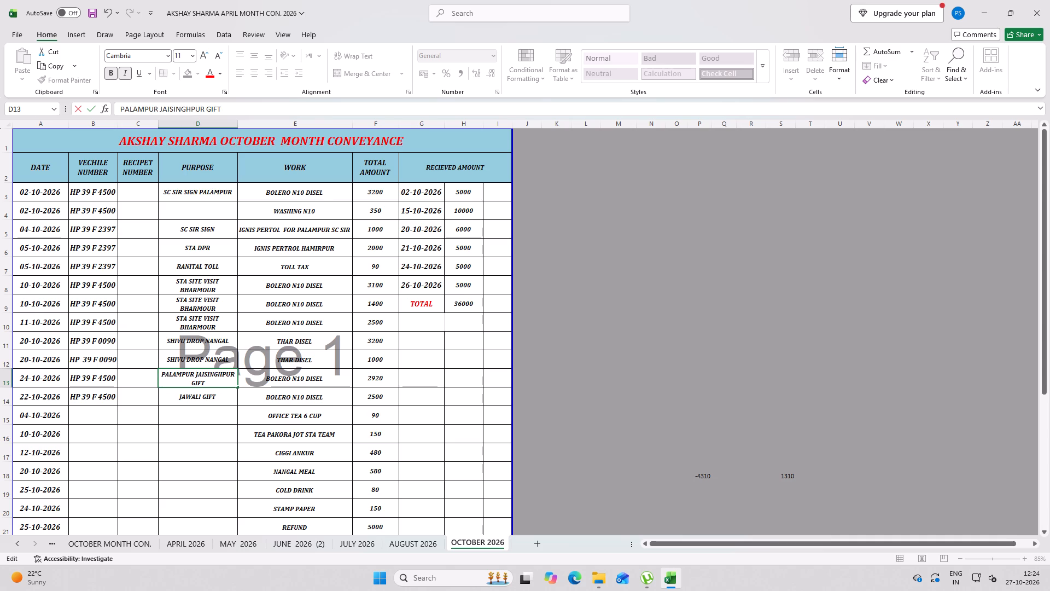
click(232, 408)
Change the purpose of the 22-10-2026 Bolero diesel entry in cell D14 to JAWALI NURPUR FATHEPUR GIFT.
double_click(214, 396)
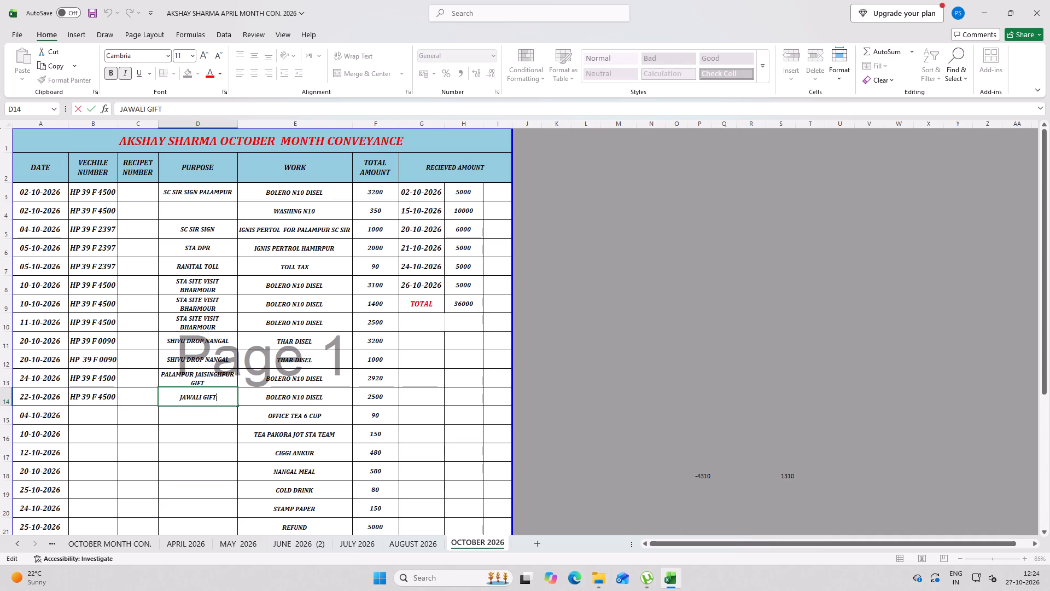
click(177, 397)
click(202, 397)
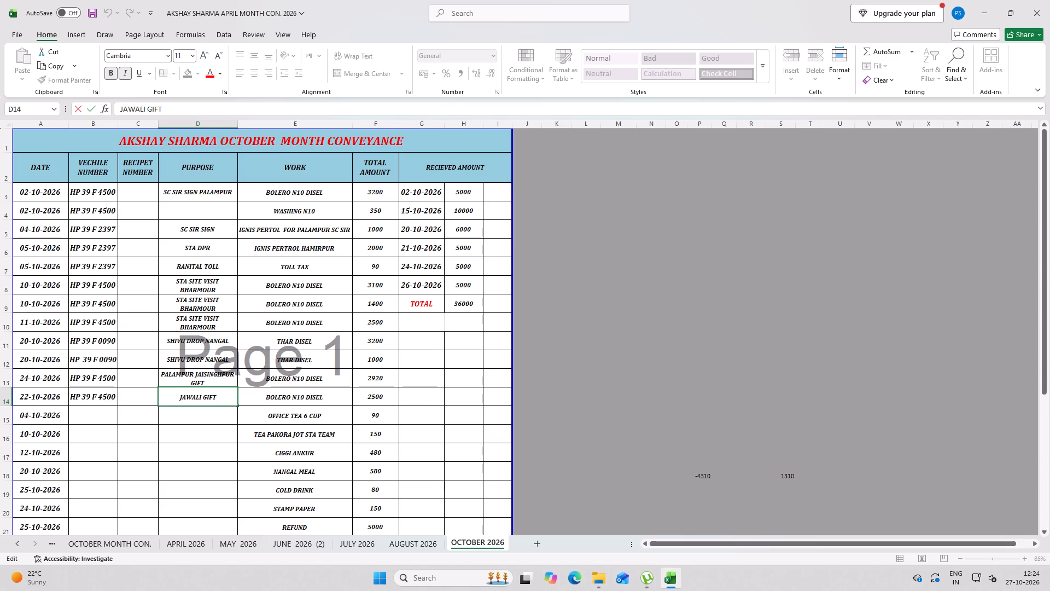
click(201, 396)
key(space)
text(NURO)
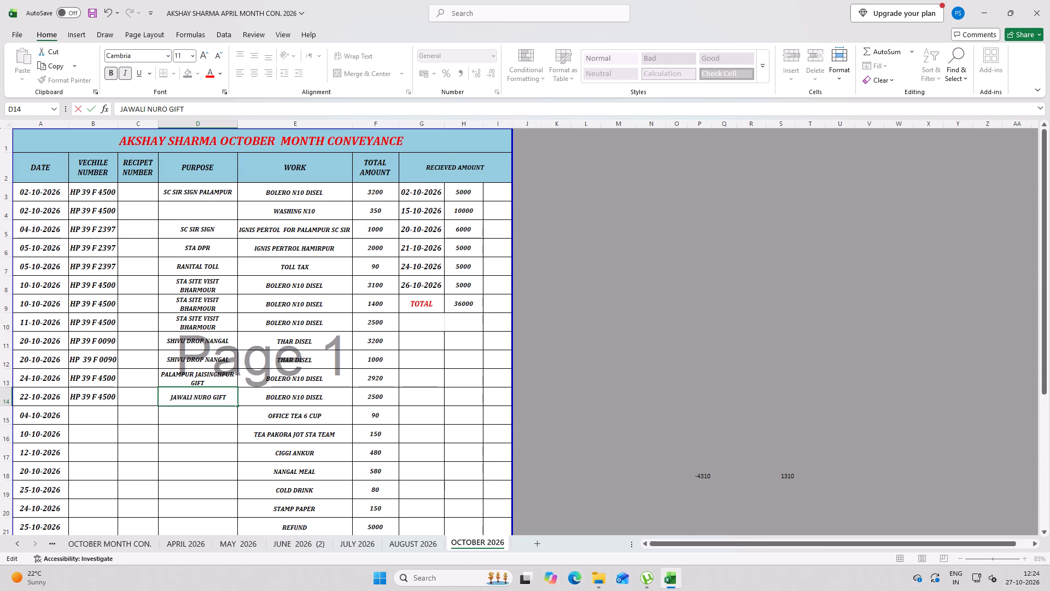
key(BackSpace)
text(PUR D)
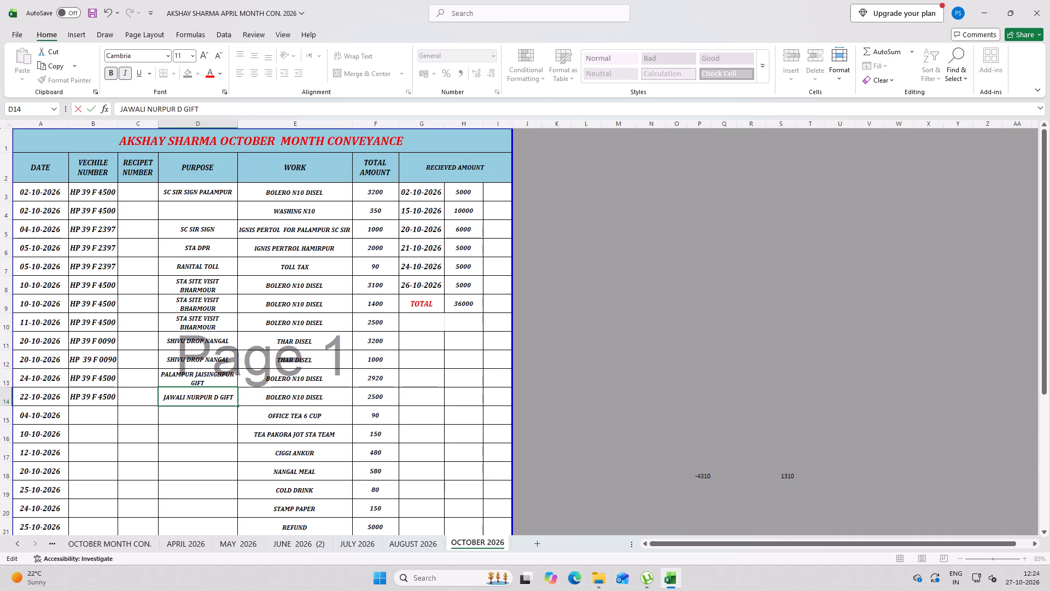
key(equal)
key(BackSpace)
key(BackSpace)
text(FATHEPUR)
key(space)
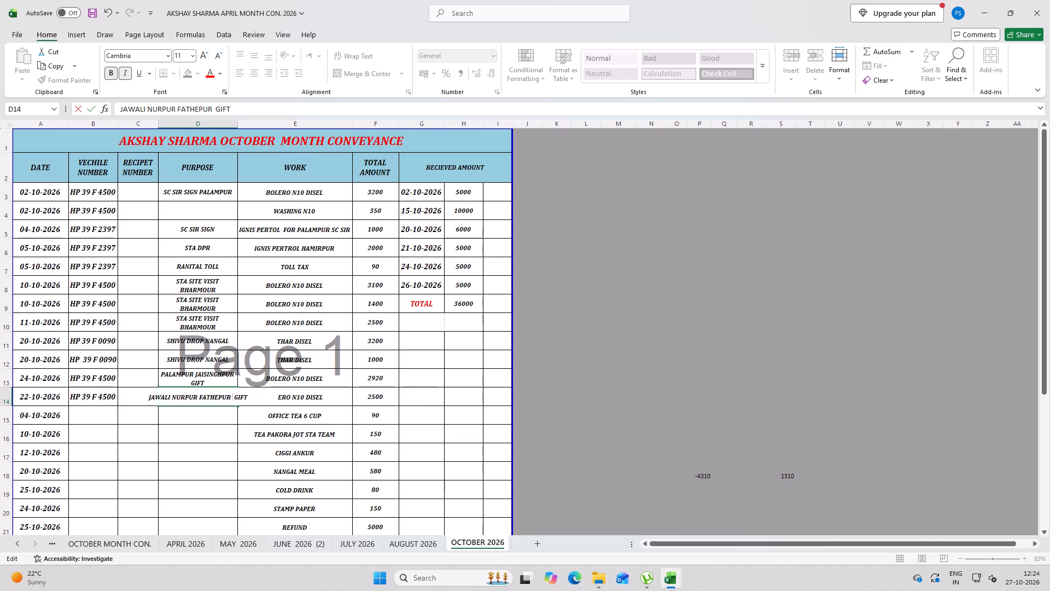
click(211, 453)
Wrap the text of the purpose in cell D14 so it fits inside the cell.
click(223, 396)
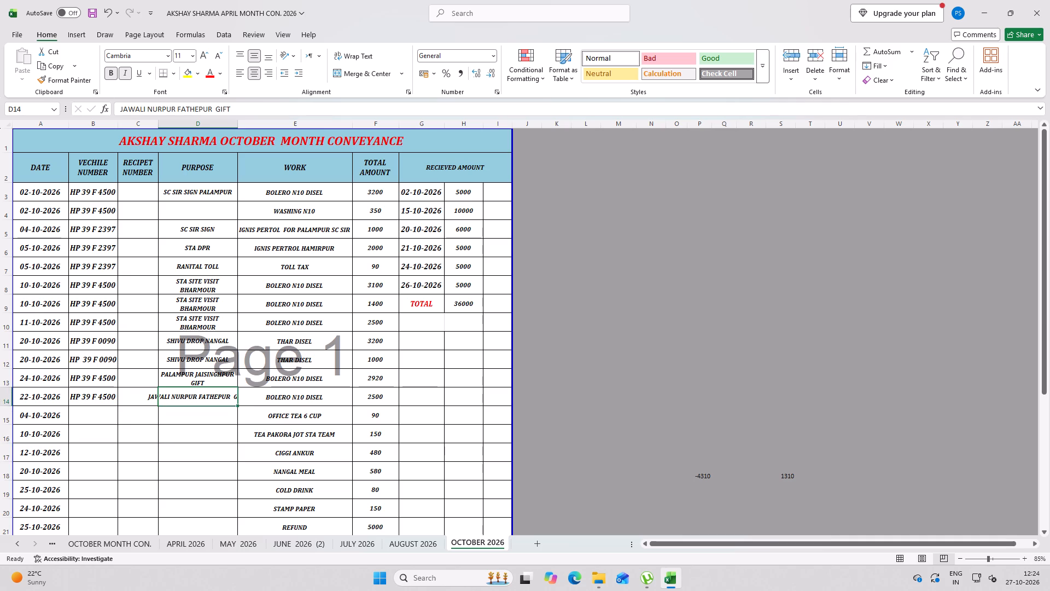
click(349, 60)
click(271, 407)
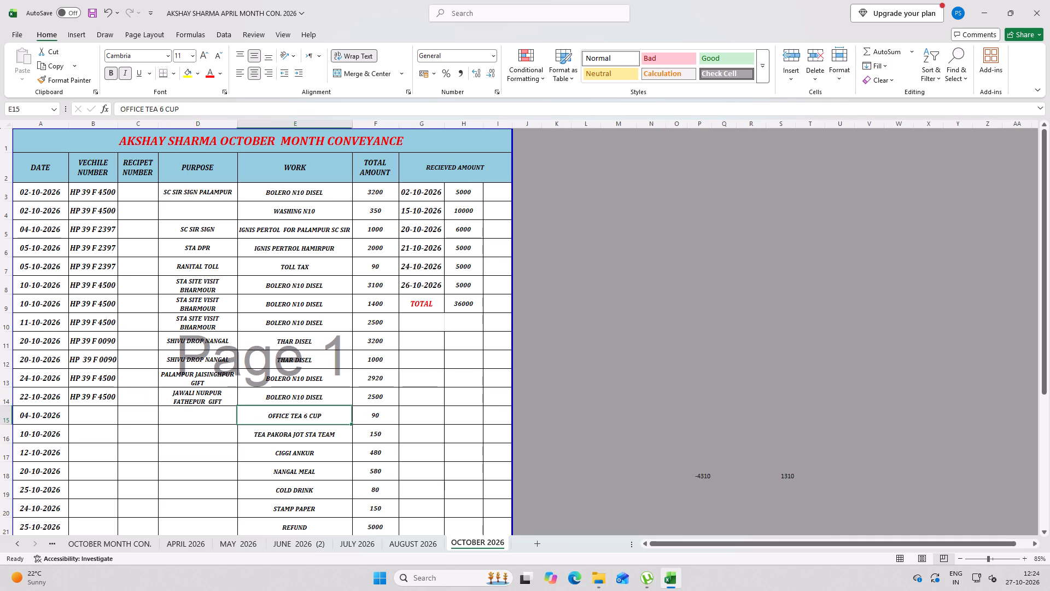
Move the words STA TEAM from the TEA PAKORA JOT work description in E16 into the purpose cell D16.
click(197, 432)
double_click(310, 432)
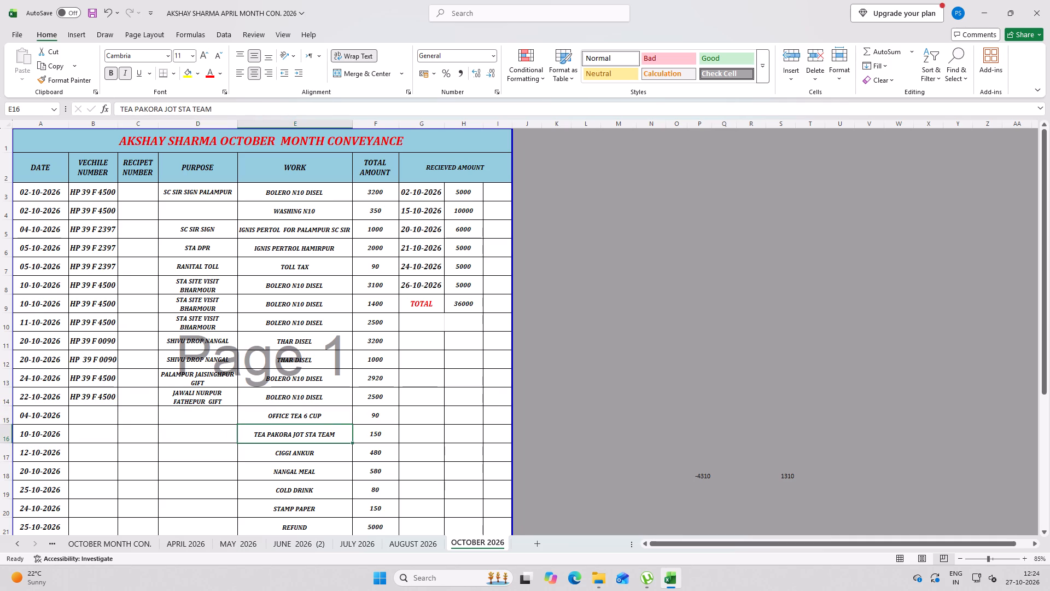
triple_click(343, 435)
drag(343, 433, 311, 433)
key(ctrl+x)
click(215, 435)
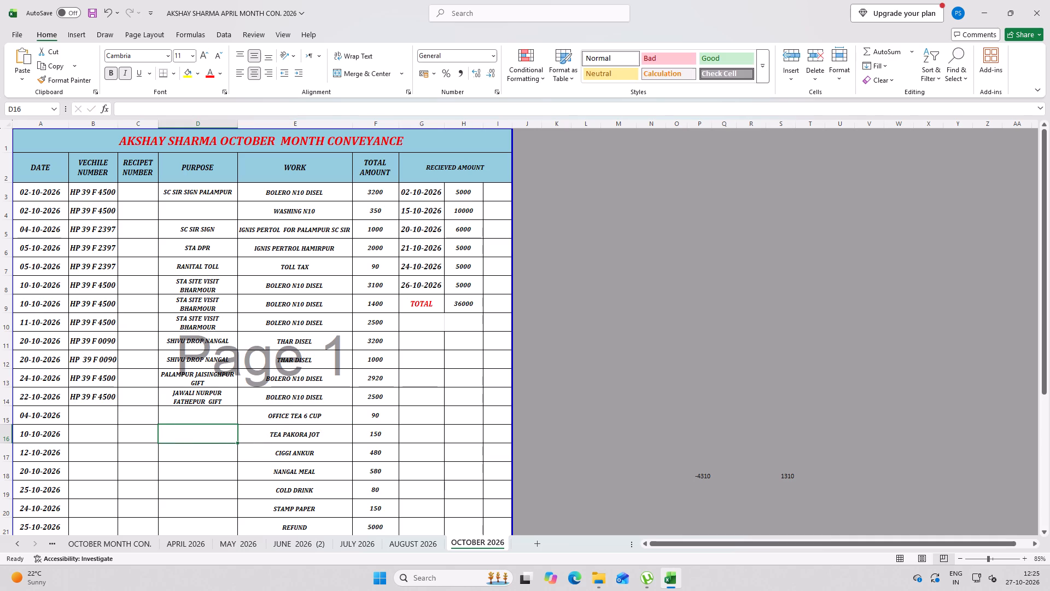
key(ctrl+v)
key(Escape)
click(225, 457)
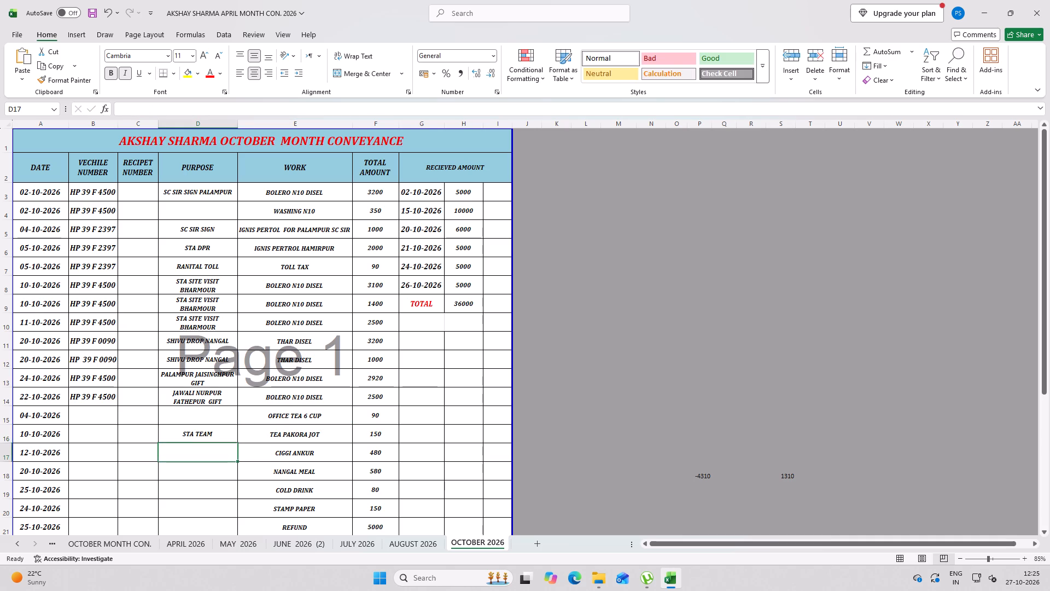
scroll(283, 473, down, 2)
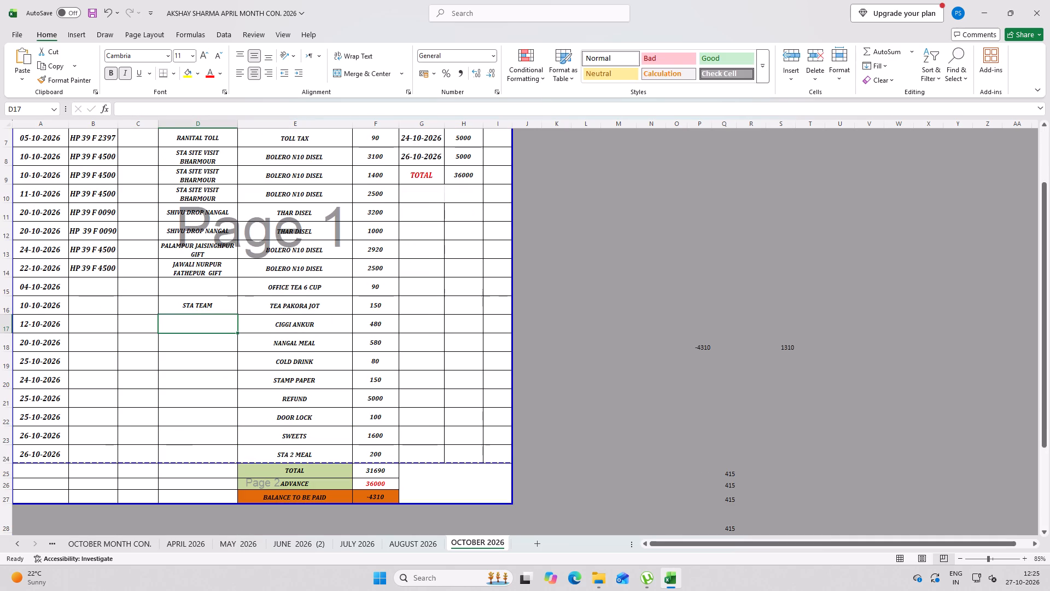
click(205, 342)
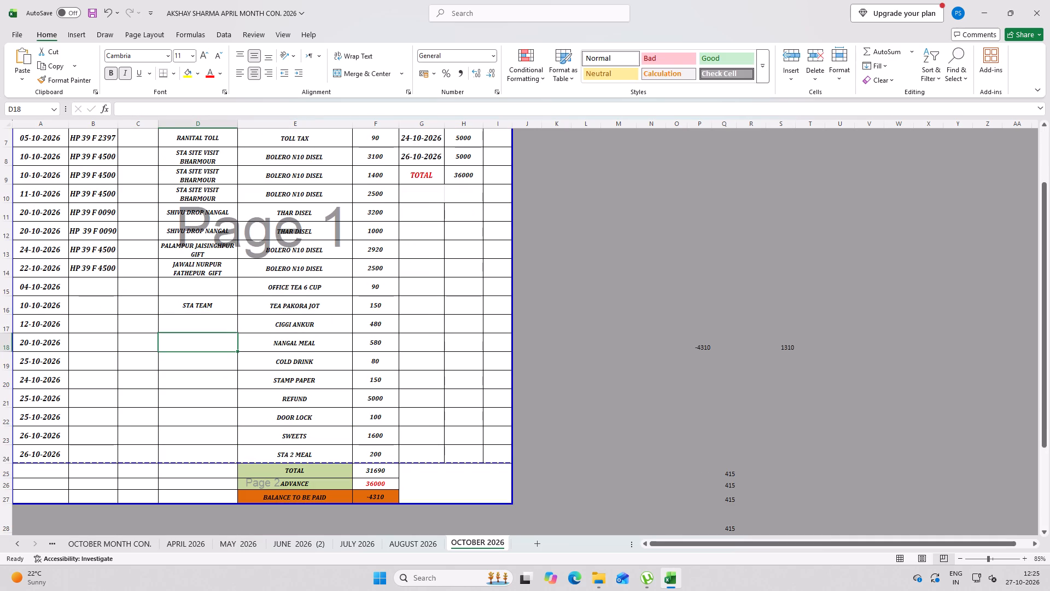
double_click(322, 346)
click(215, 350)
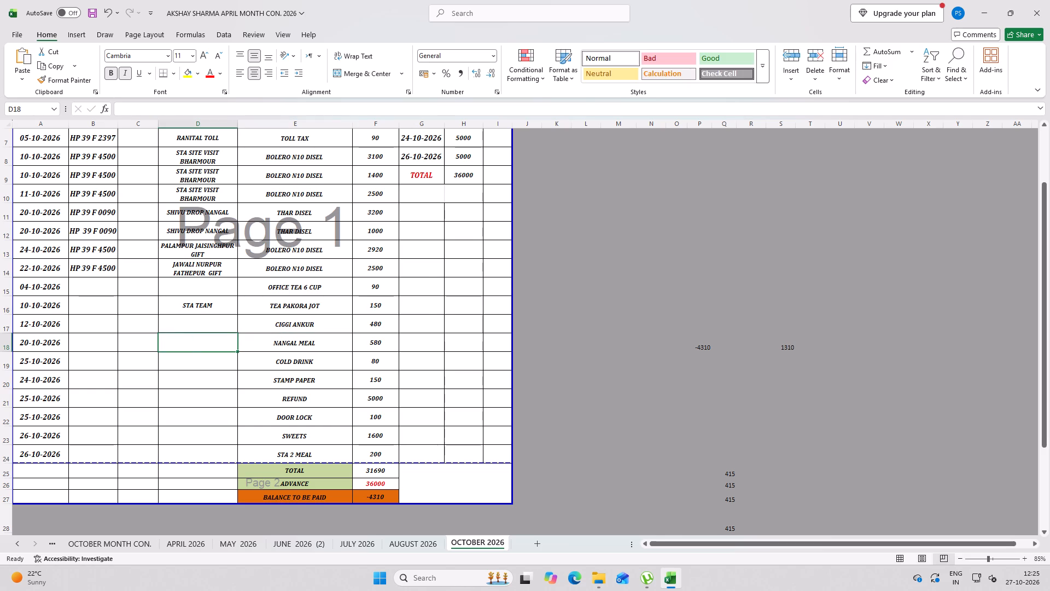
Save the conveyance workbook.
click(452, 469)
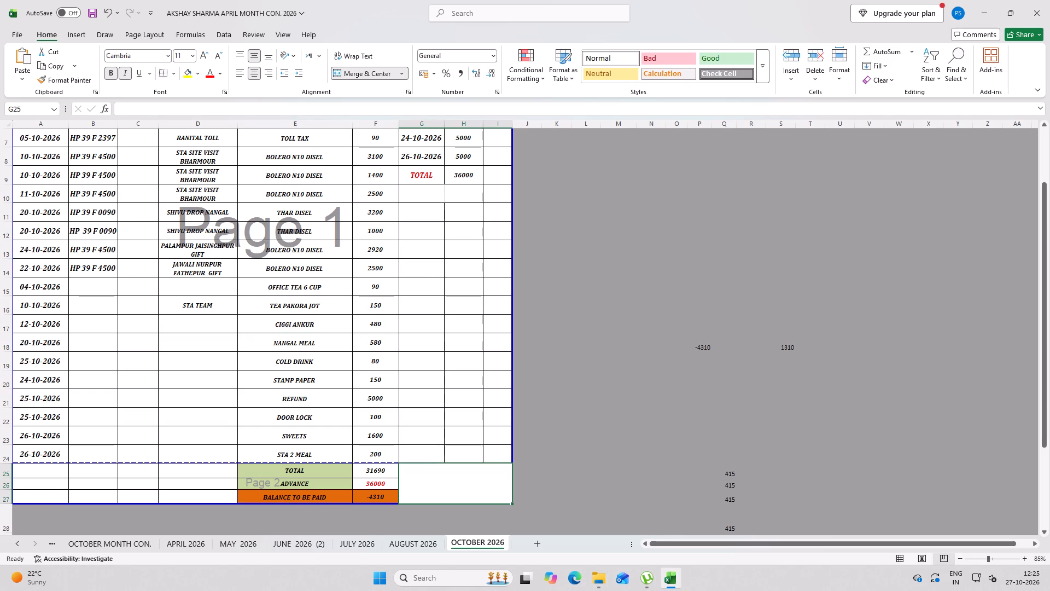
key(ctrl+s)
key(ctrl+s)
key(ctrl+s)
key(ctrl+s)
key(ctrl+s)
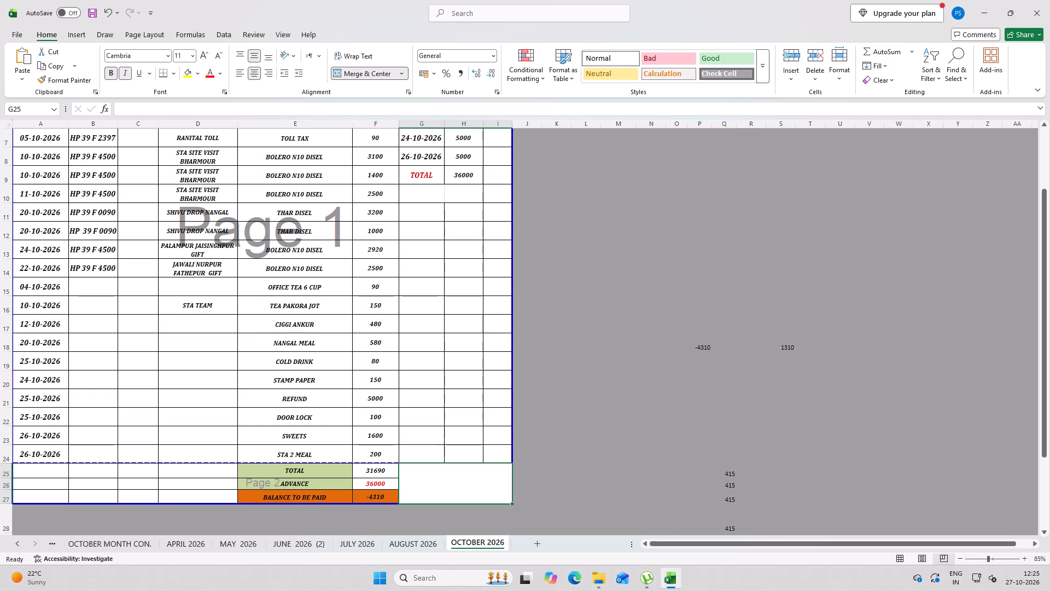
key(ctrl+s)
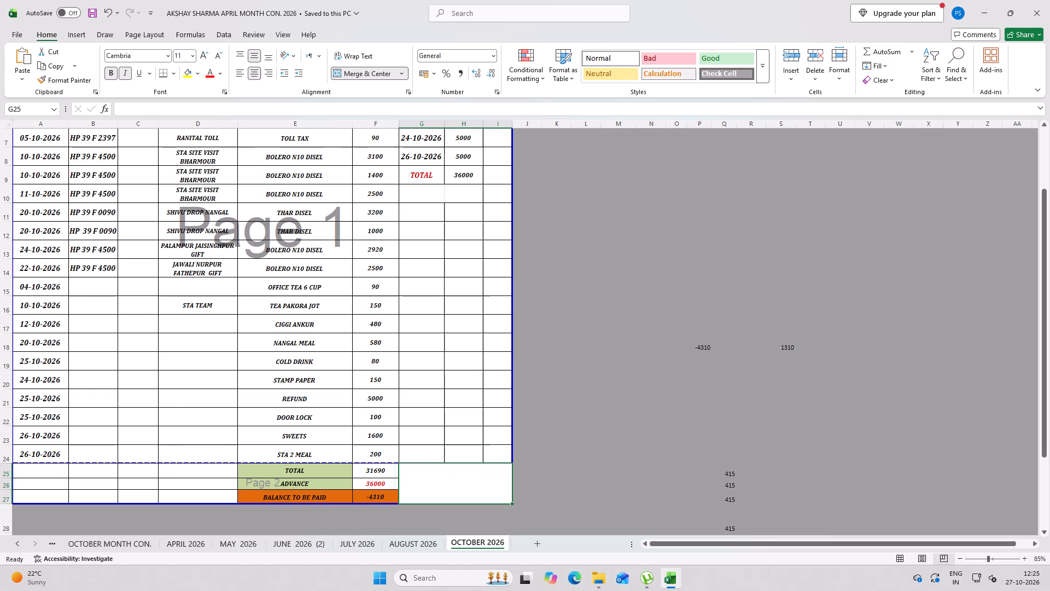
Enter NAGROTA as the purpose of the 02-10-2026 WASHING N10 entry in cell D4.
scroll(316, 436, up, 2)
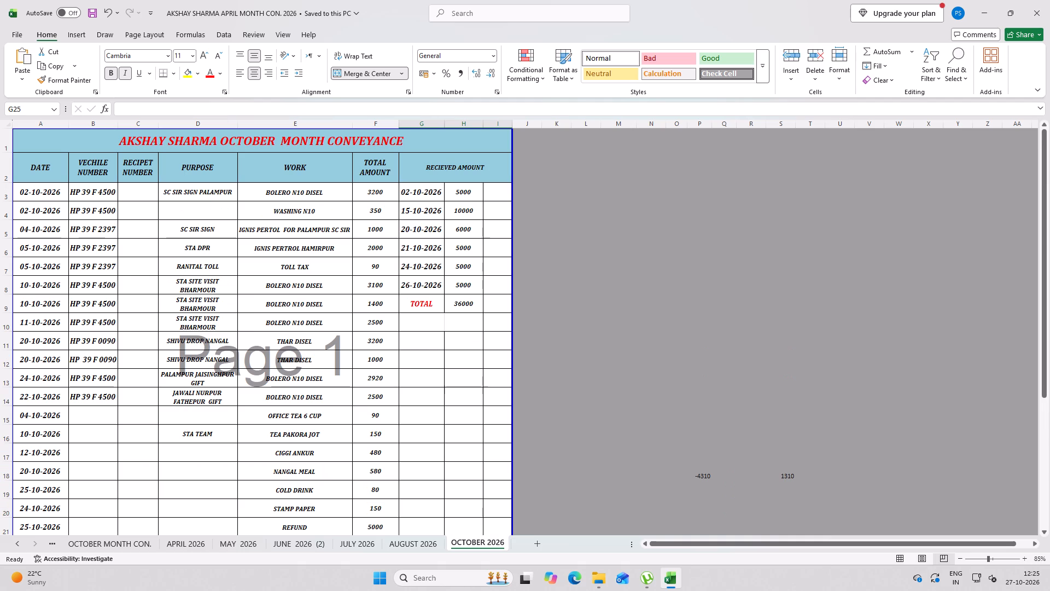
click(204, 207)
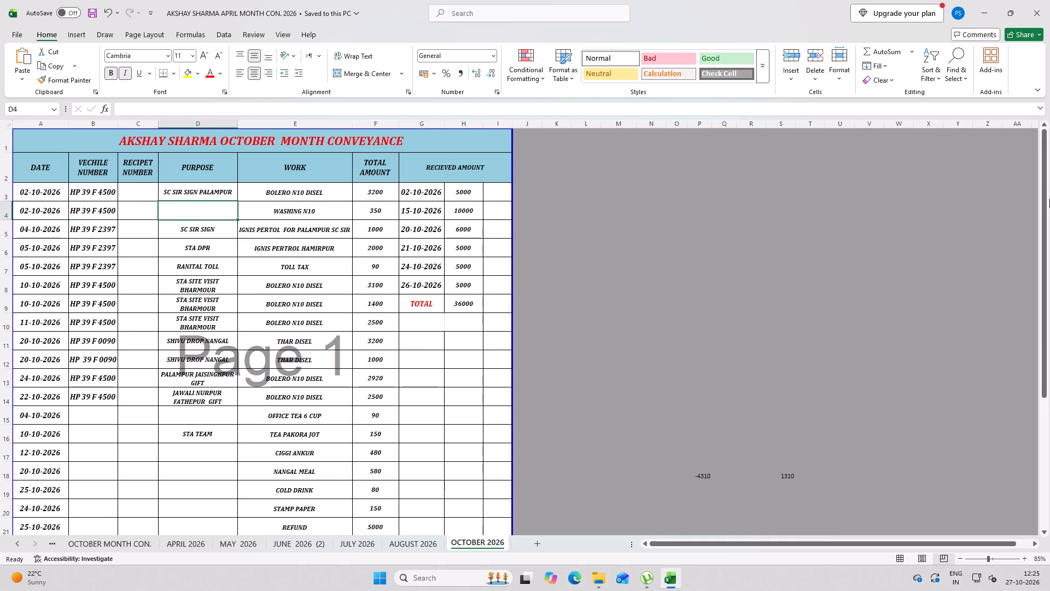
text(NAGROTA)
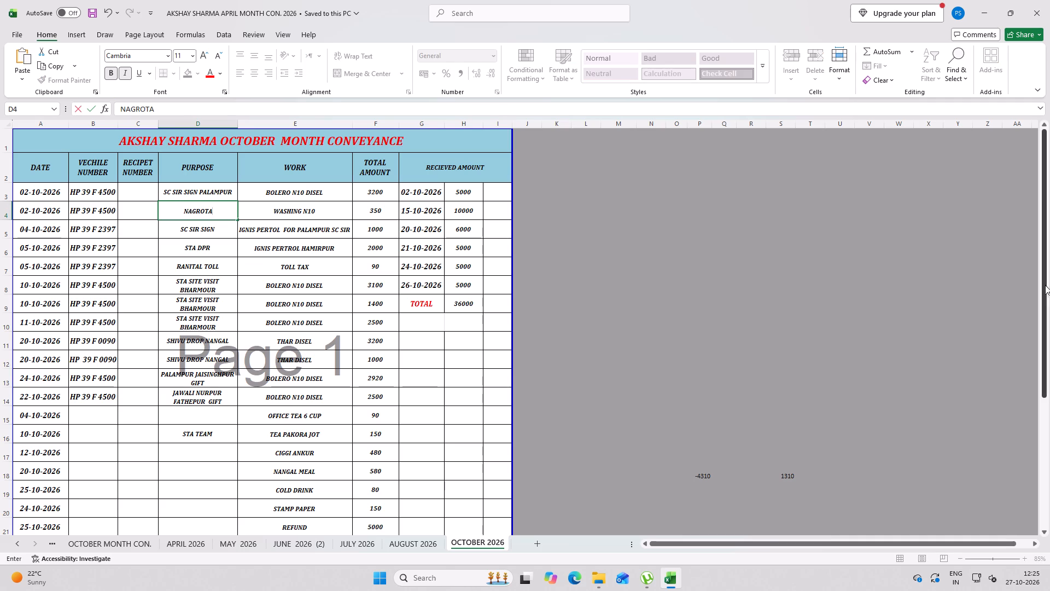
click(931, 466)
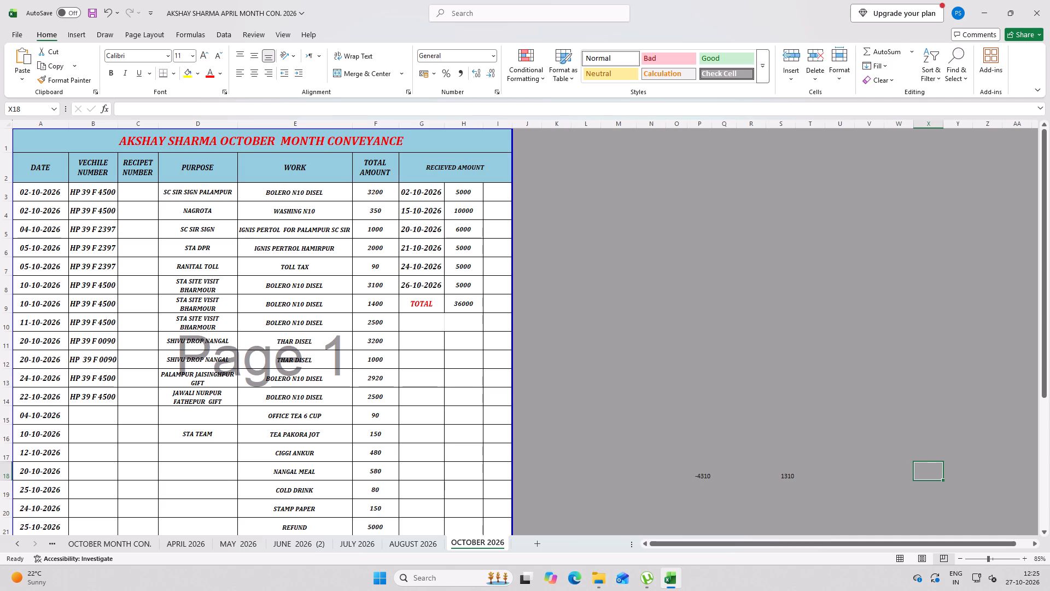
Enter OFFICE TEA as the purpose of the 04-10-2026 OFFICE TEA 6 CUP entry in cell D15.
click(213, 413)
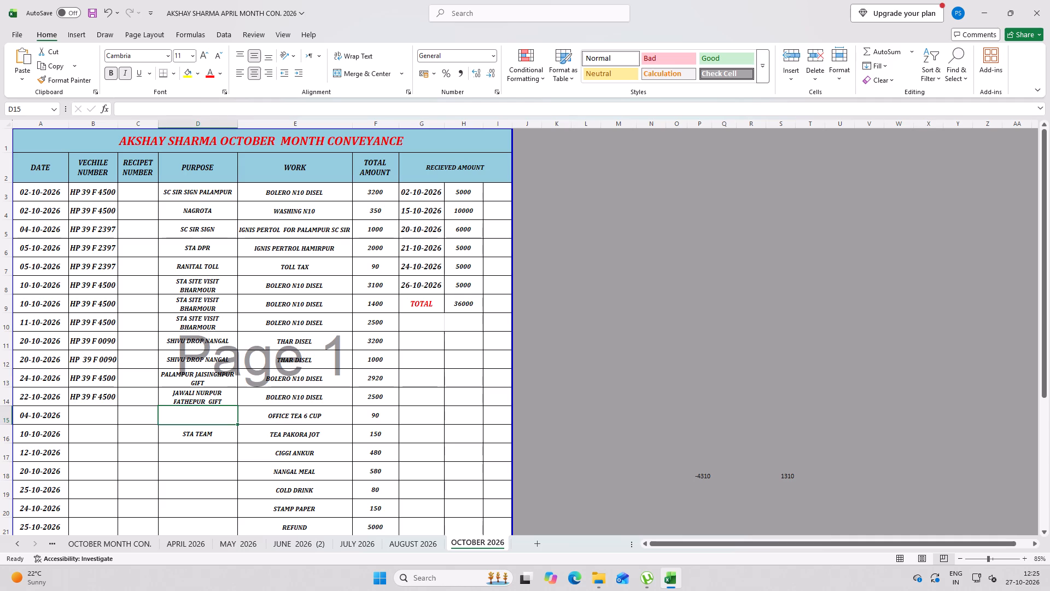
text(OFFICE)
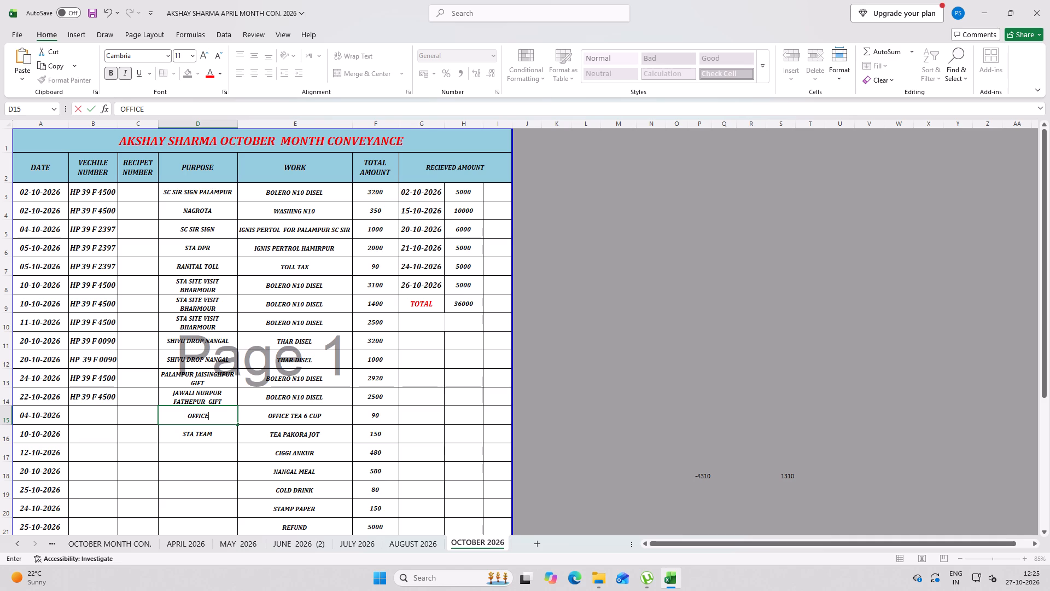
key(space)
text(SA)
key(BackSpace)
key(BackSpace)
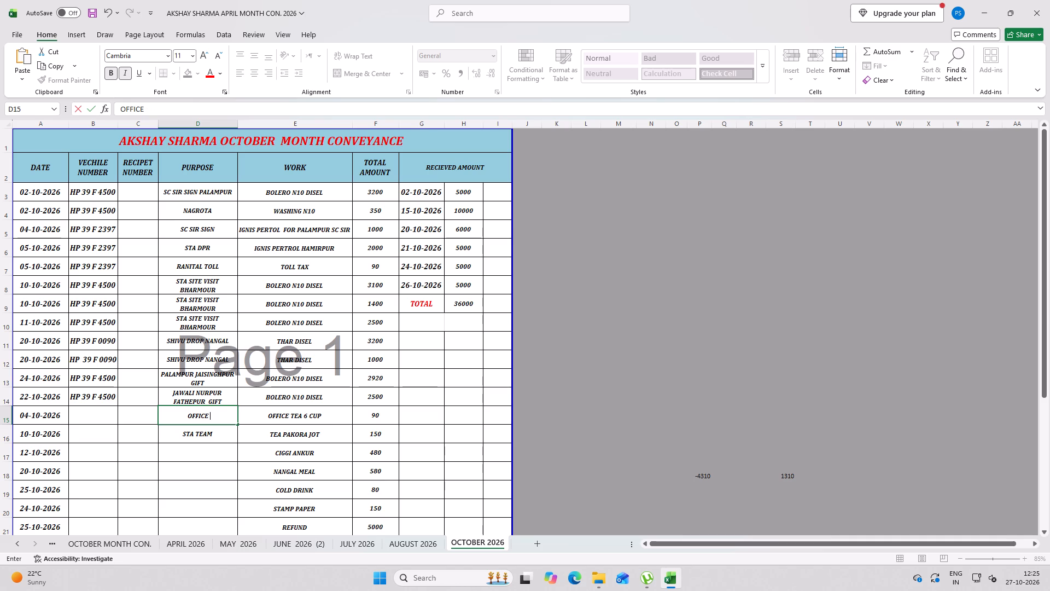
text(TEA)
click(664, 432)
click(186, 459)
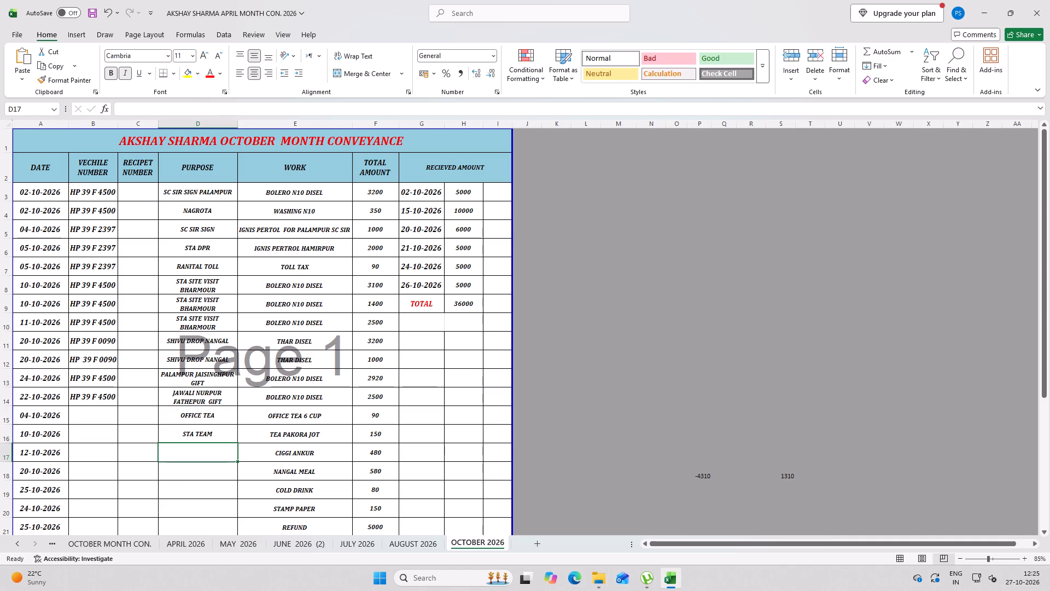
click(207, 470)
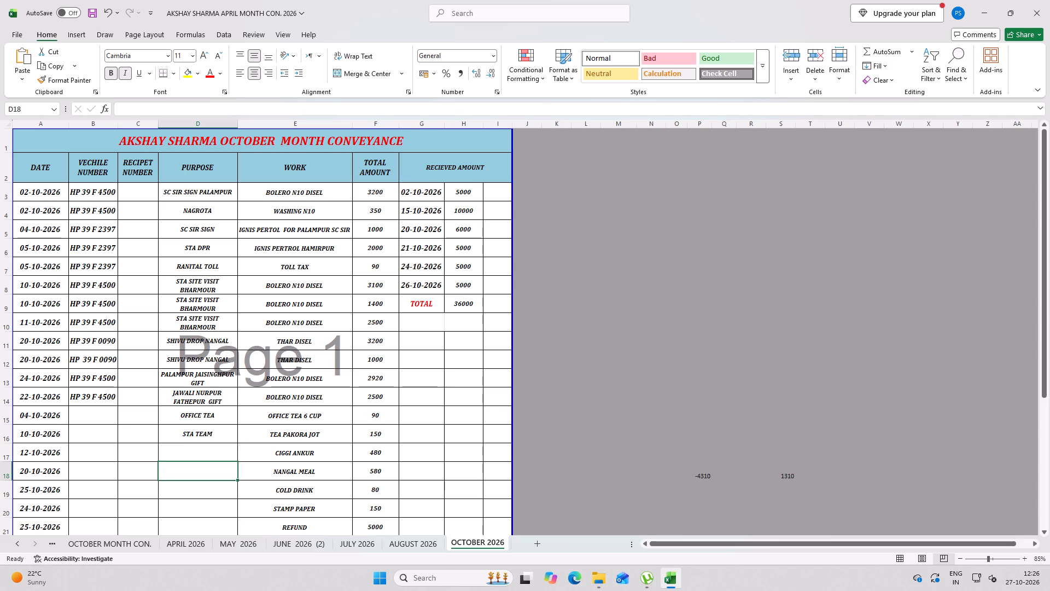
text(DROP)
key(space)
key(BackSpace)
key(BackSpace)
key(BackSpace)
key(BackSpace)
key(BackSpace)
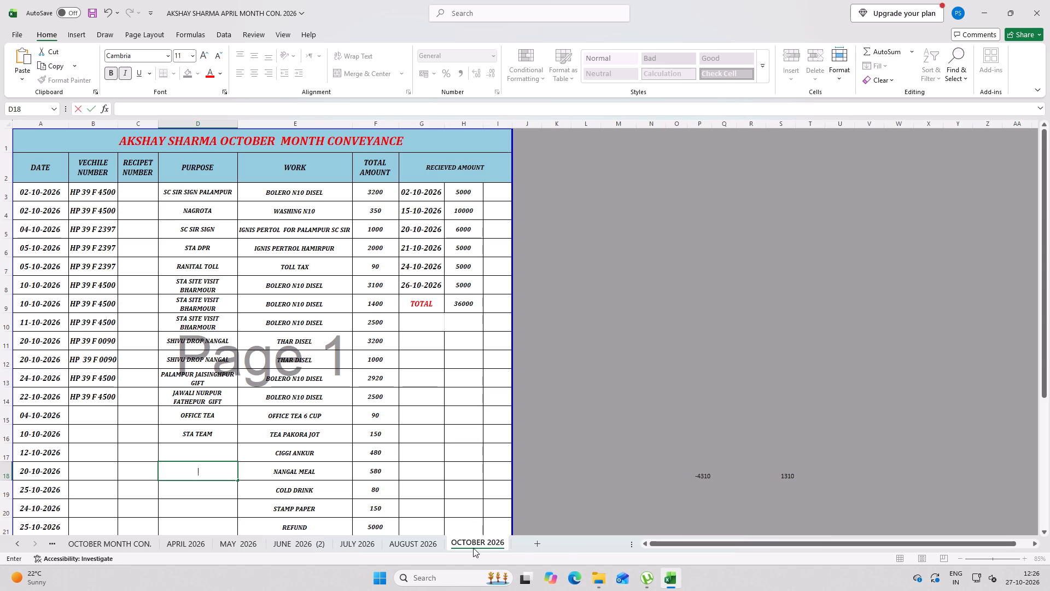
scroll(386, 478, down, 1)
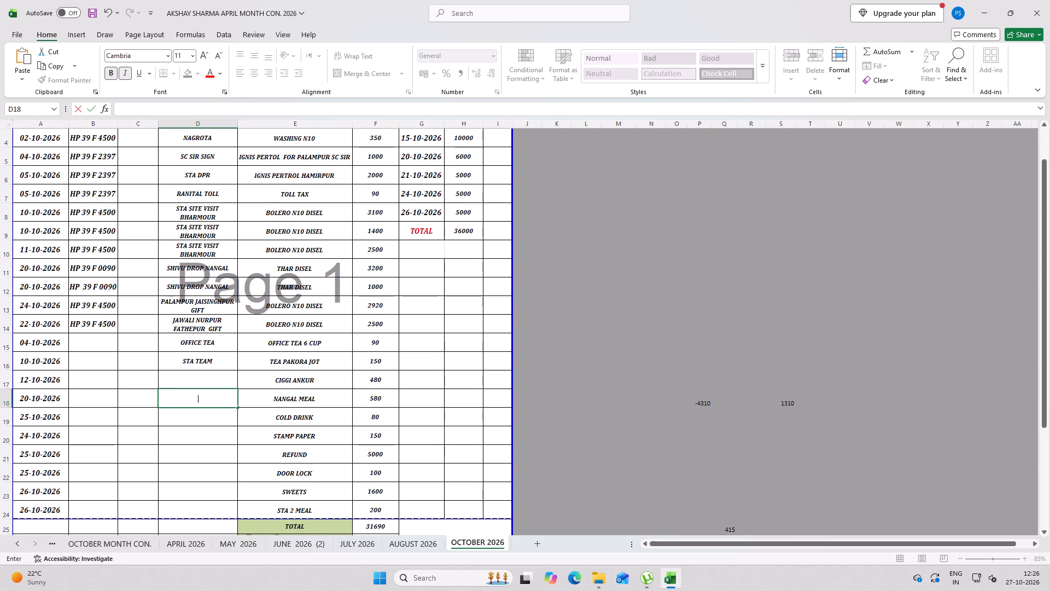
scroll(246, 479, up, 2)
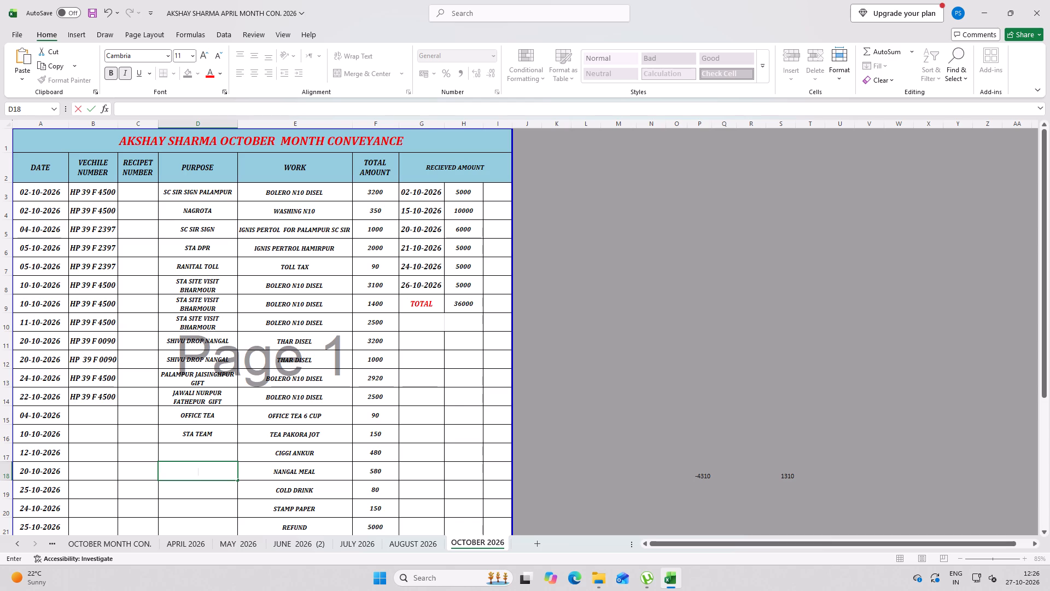
Enter receipt number 116890 in cell C13 for the PALAMPUR JAISINGHPUR GIFT diesel entry.
click(125, 379)
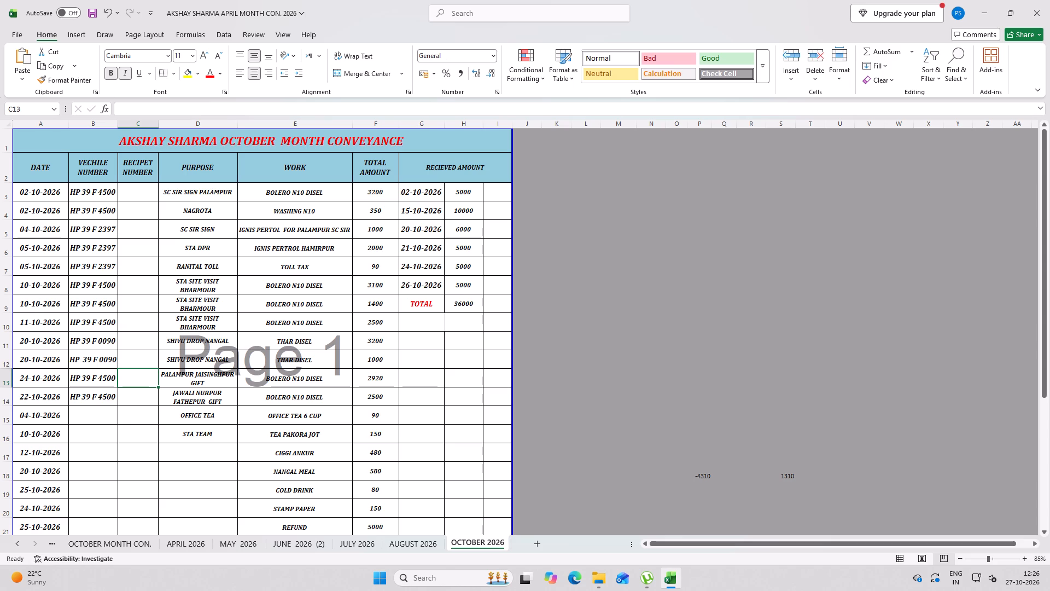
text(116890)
click(149, 439)
Change the date of the PALAMPUR JAISINGHPUR GIFT diesel entry in cell A13 to 21-10-2026.
click(21, 379)
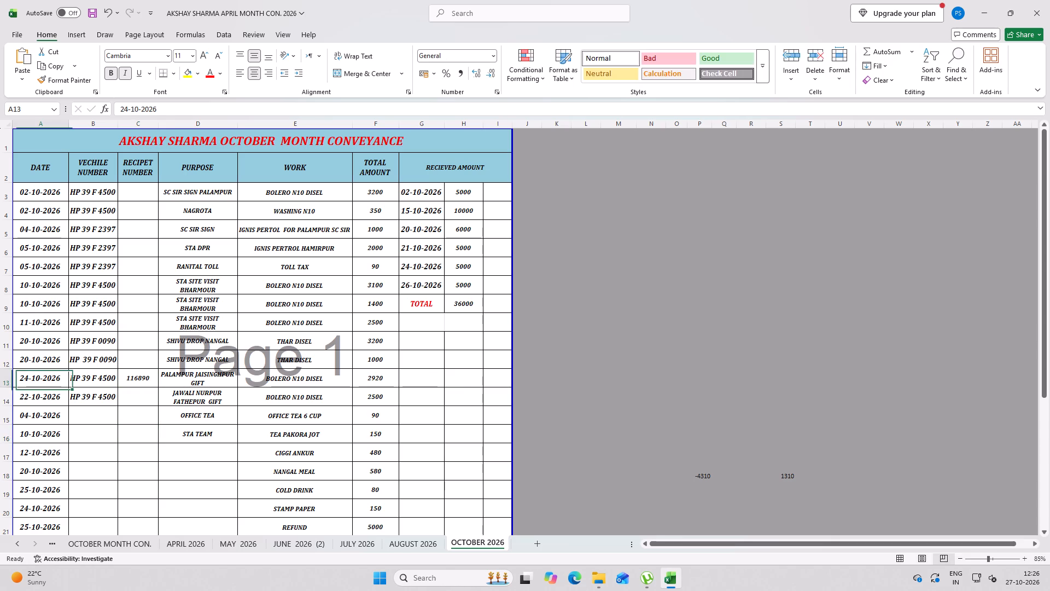
double_click(25, 378)
click(28, 377)
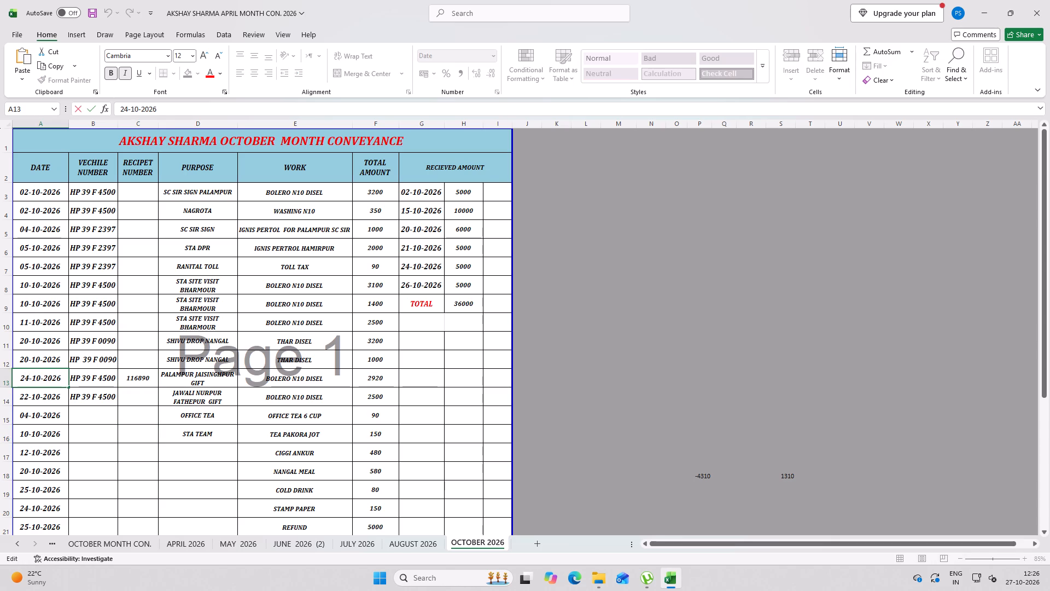
key(BackSpace)
key(1)
click(151, 489)
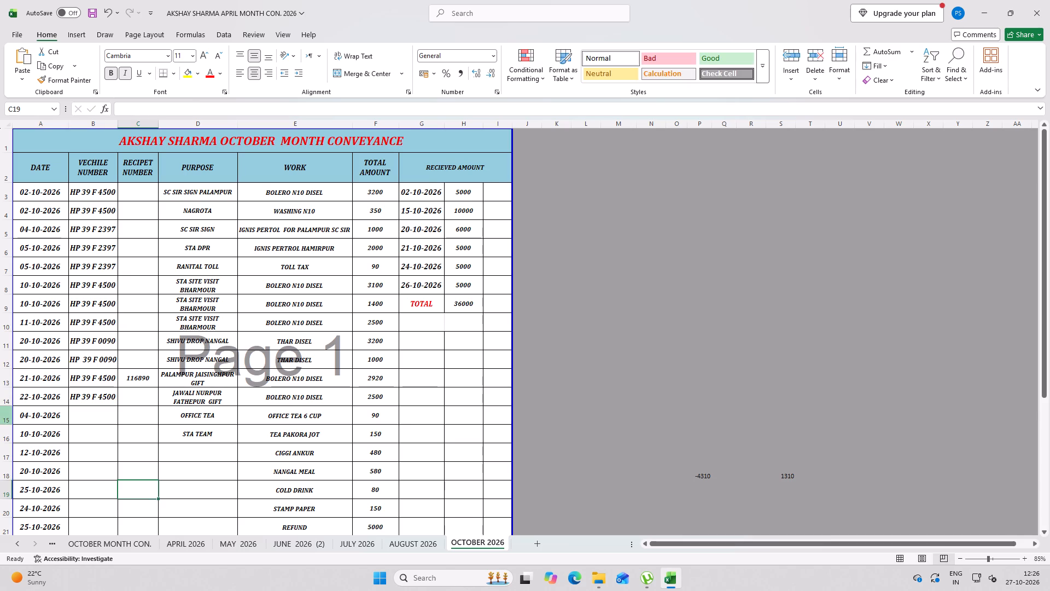
Enter receipt number 3029 in cell C14 for the 22-10-2026 Bolero diesel entry.
click(144, 392)
text(3029)
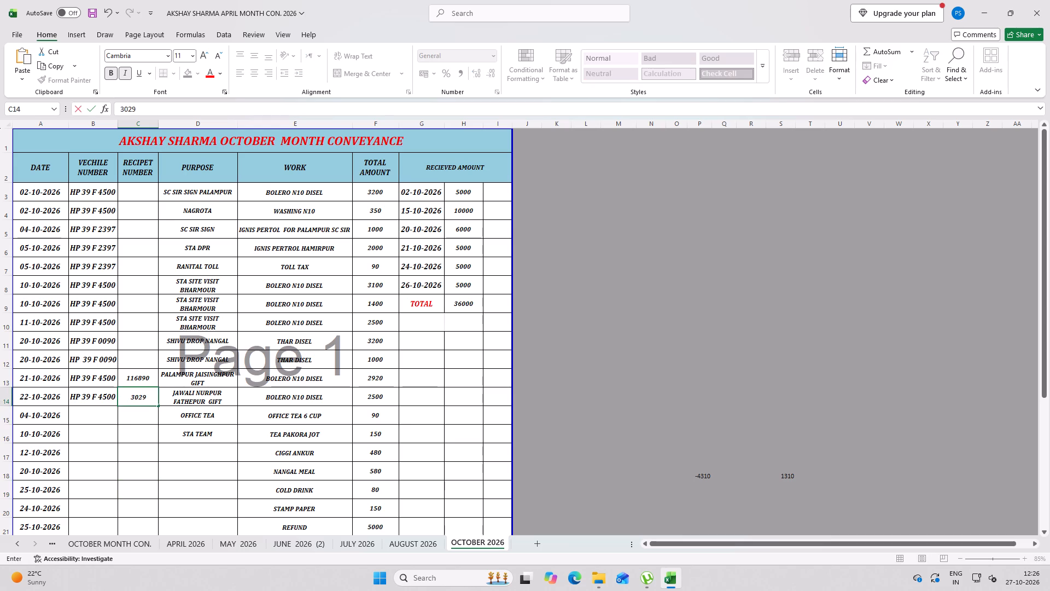
click(139, 469)
Look over the October entries down to the balance row and save the conveyance workbook.
click(146, 363)
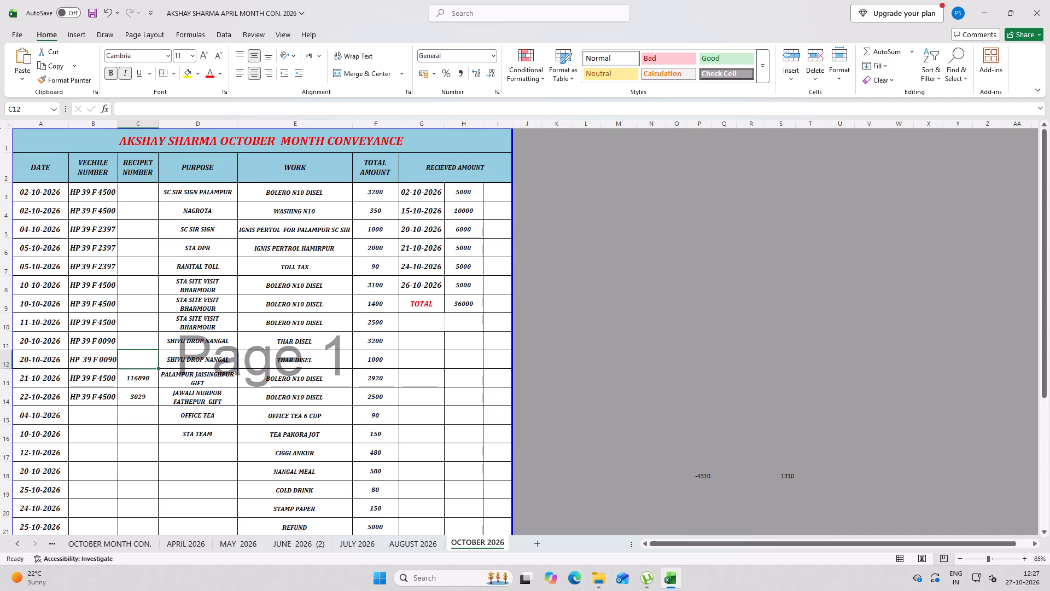
scroll(369, 329, down, 1)
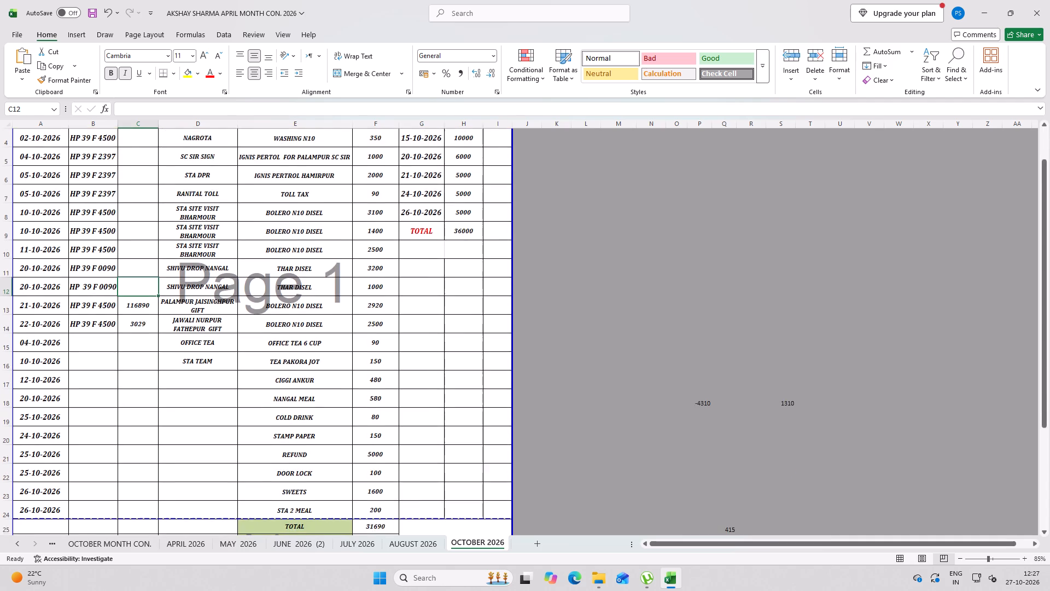
scroll(369, 329, down, 1)
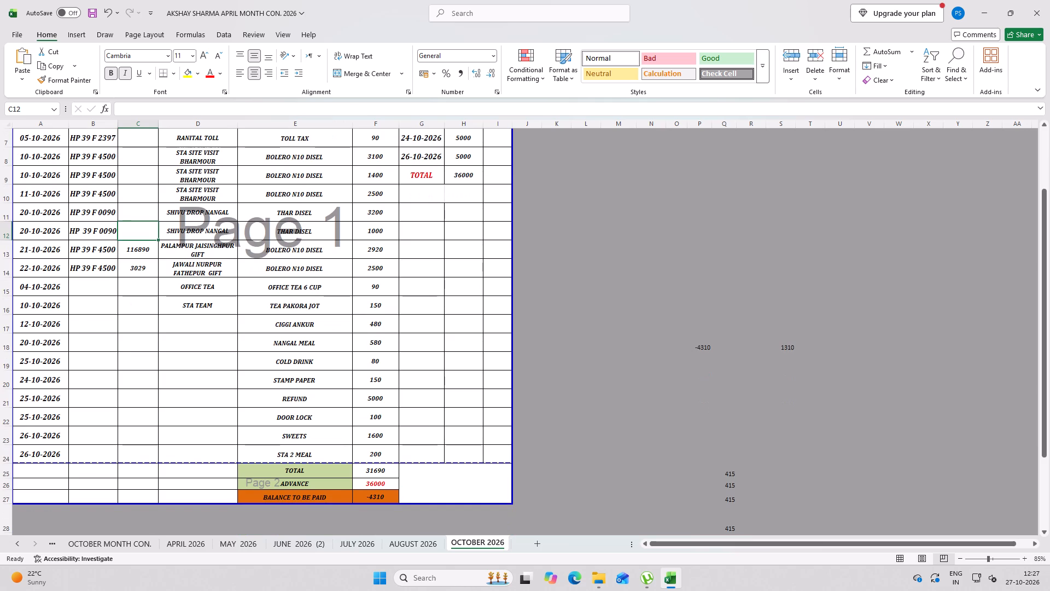
scroll(369, 329, up, 4)
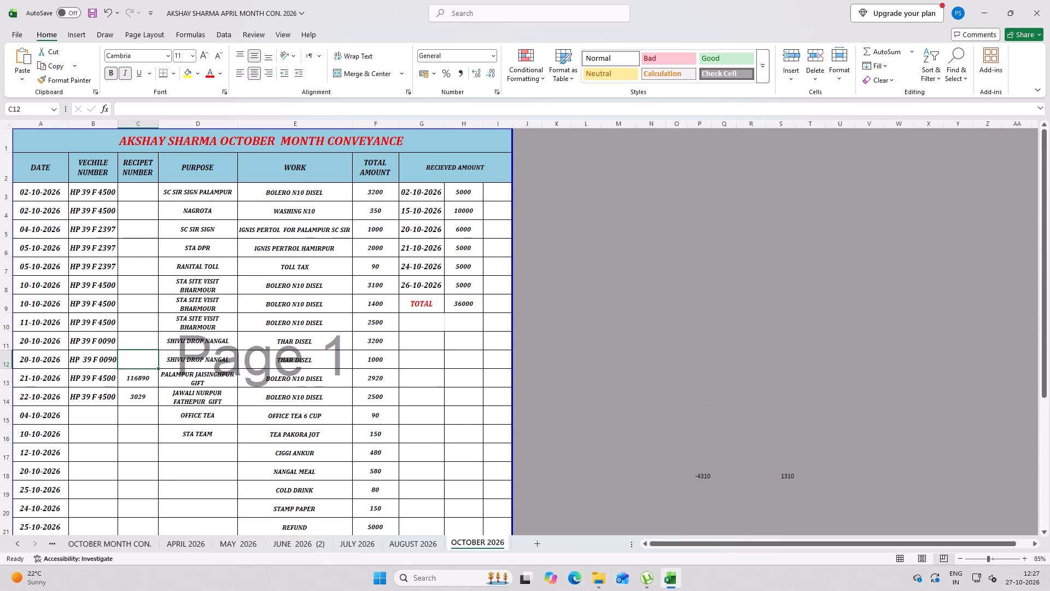
key(ctrl+s)
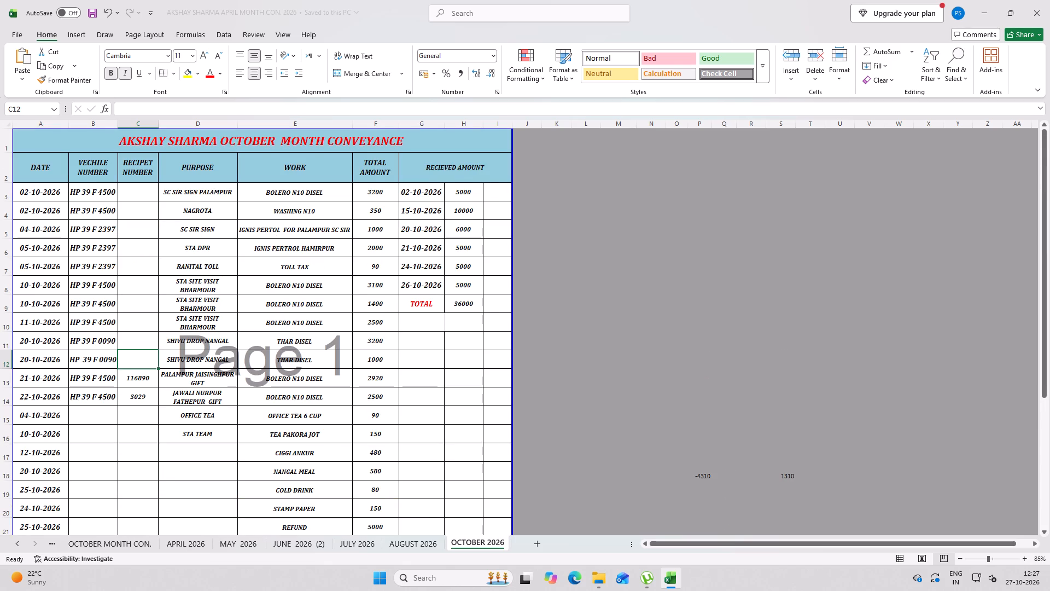
Recheck the completed October sheet, save the workbook again and close it.
scroll(418, 247, down, 1)
scroll(480, 270, down, 2)
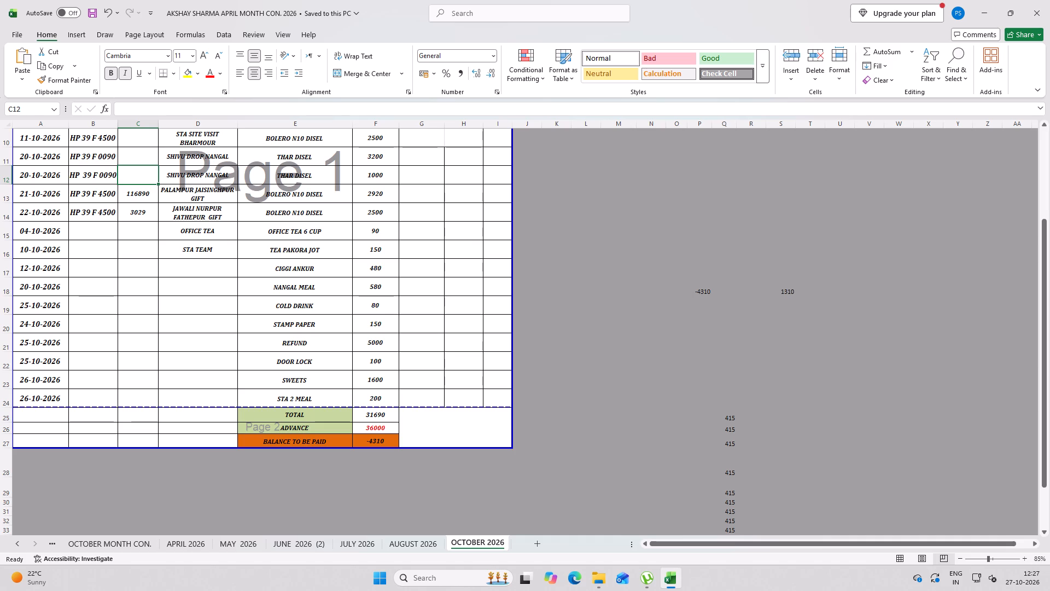
scroll(521, 309, up, 5)
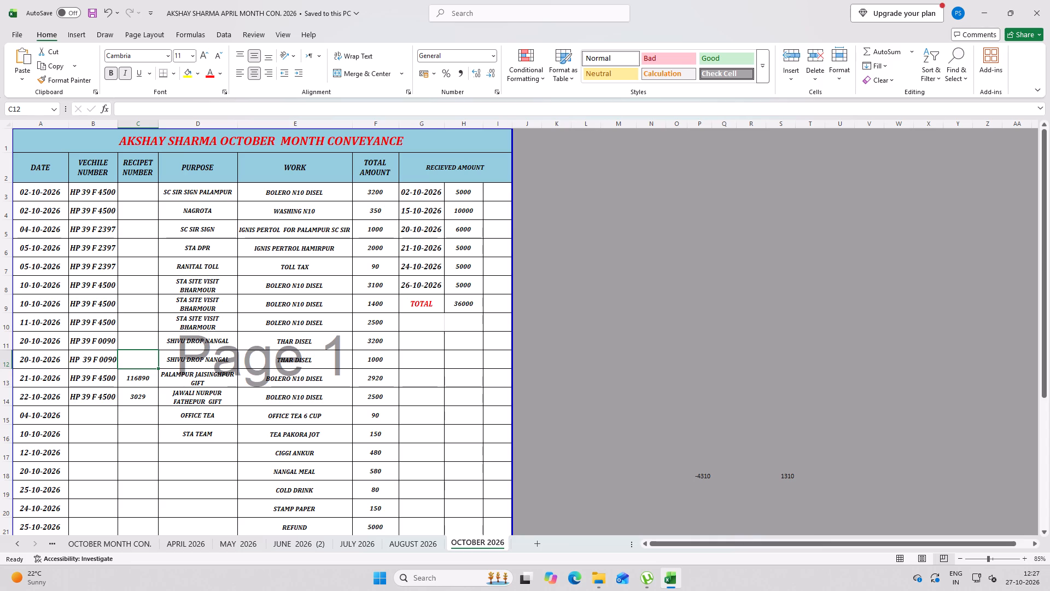
scroll(603, 433, down, 2)
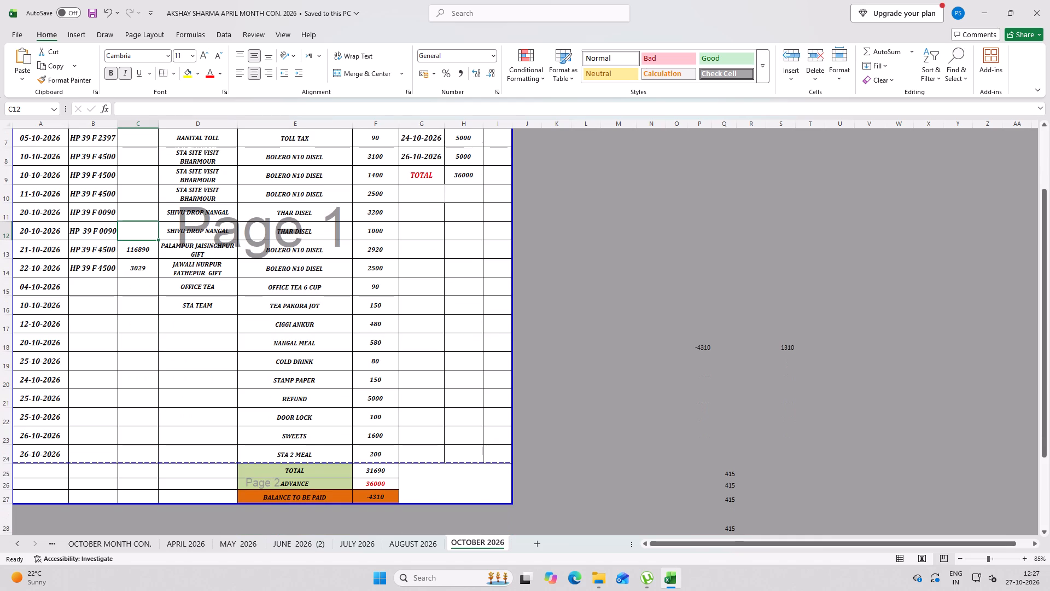
click(640, 346)
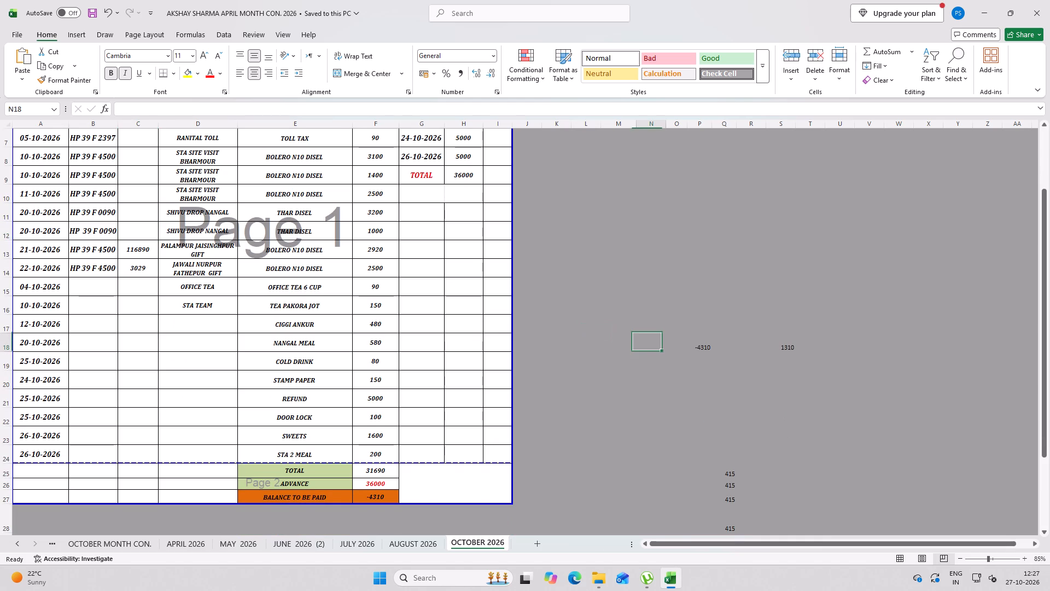
key(ctrl+s)
key(ctrl+s)
double_click(1039, 8)
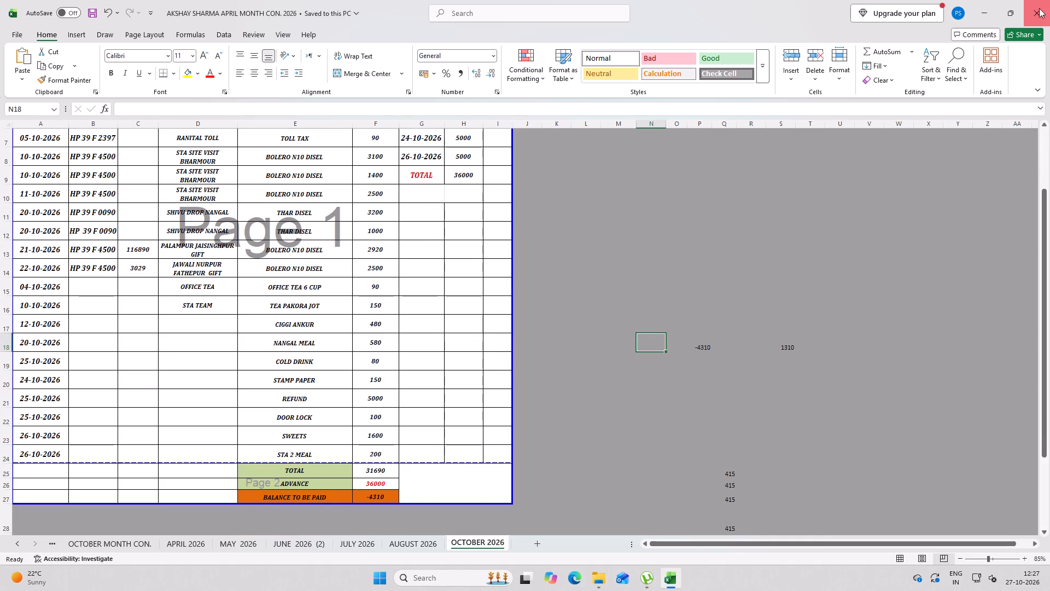
Refresh the Windows desktop.
right_drag(205, 131, 243, 182)
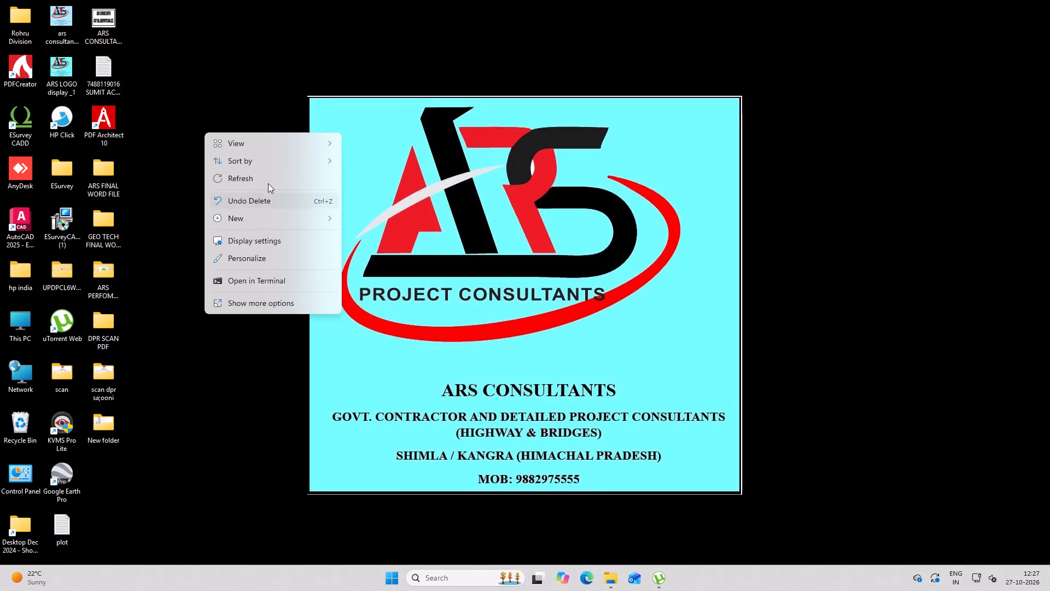
click(269, 182)
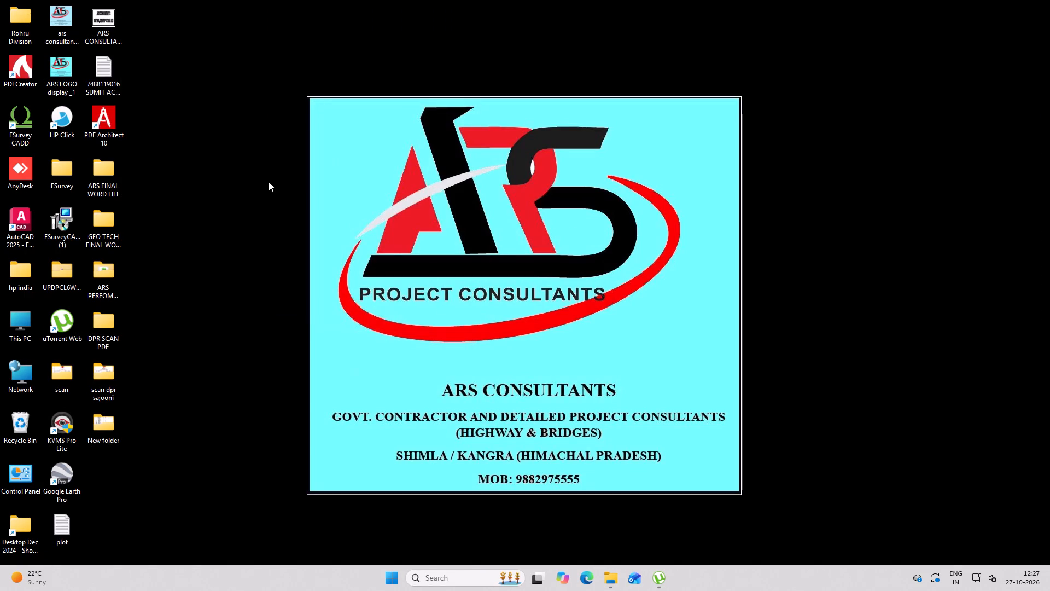